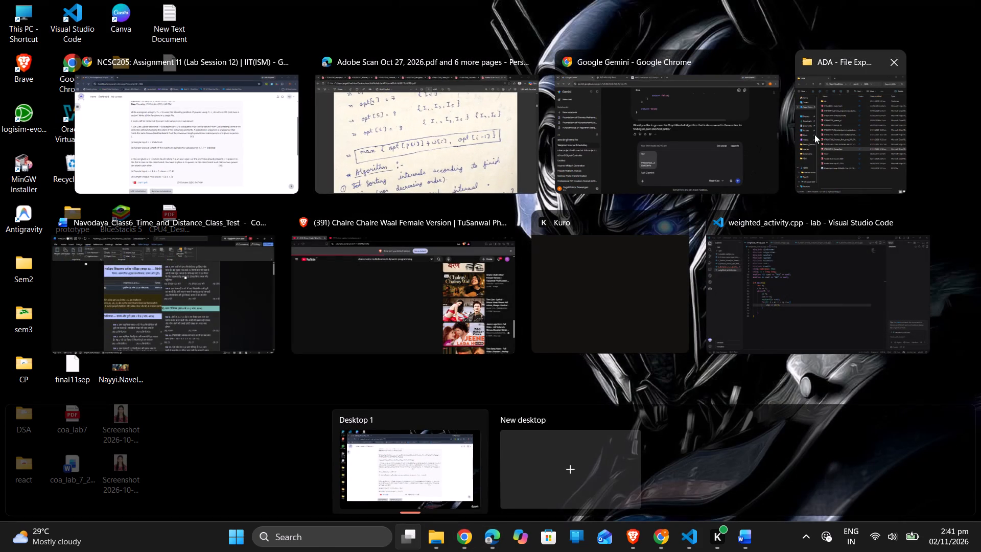
click(820, 133)
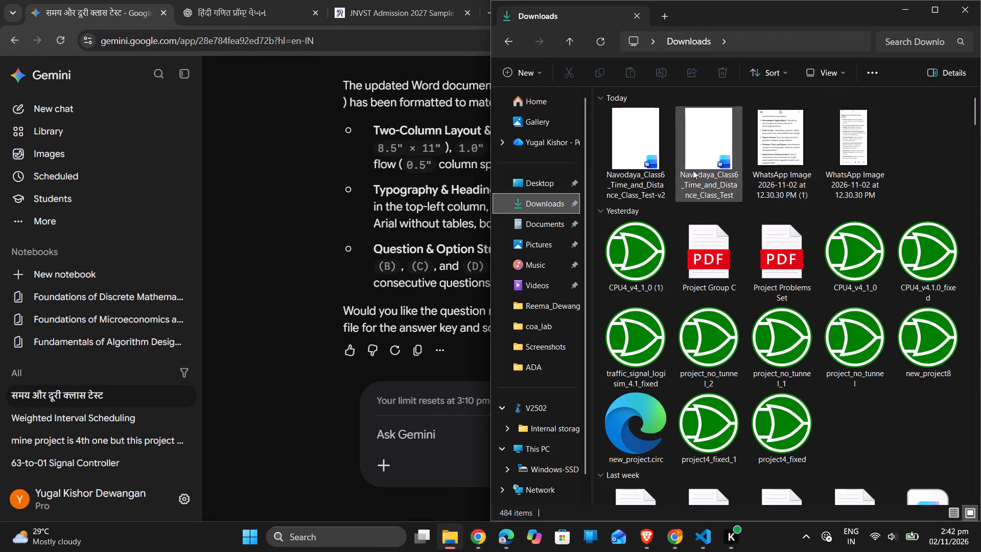
double_click(648, 175)
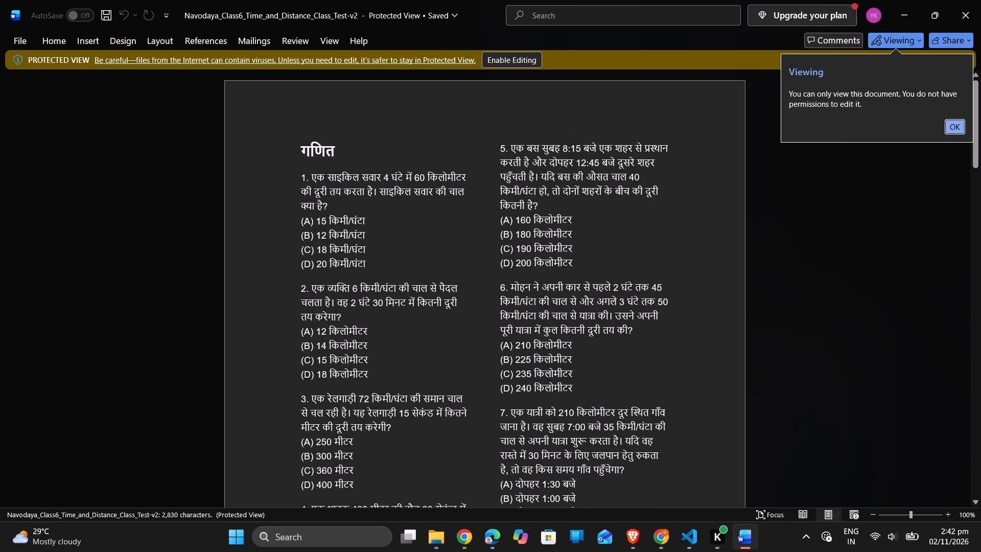
click(805, 276)
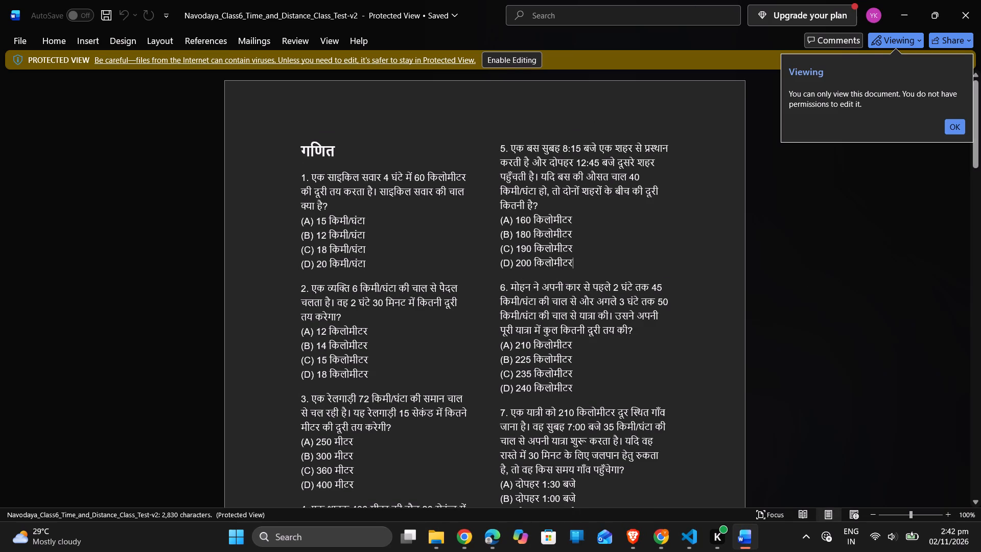
Enable editing for the protected Navodaya_Class6_Time_and_Distance_Class_Test-v2 document.
click(510, 62)
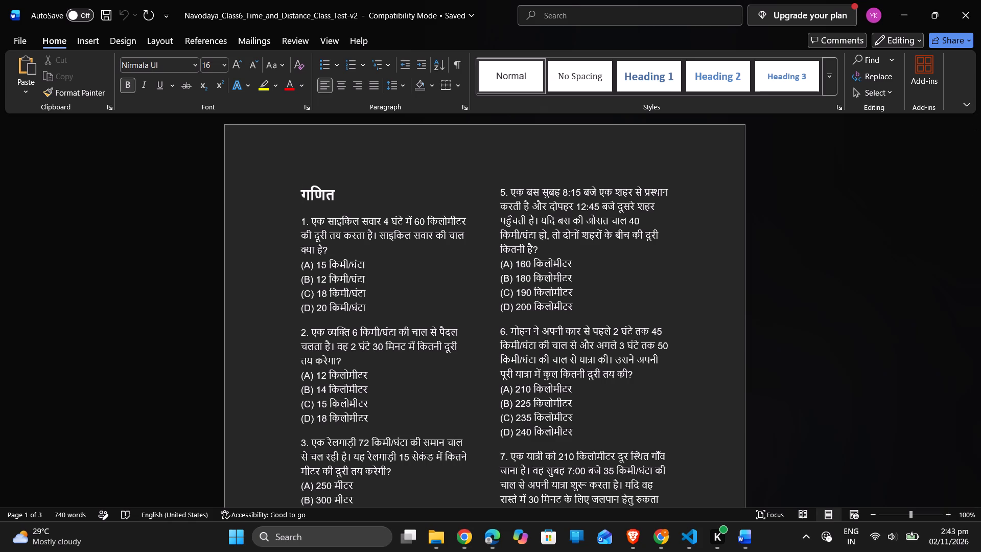
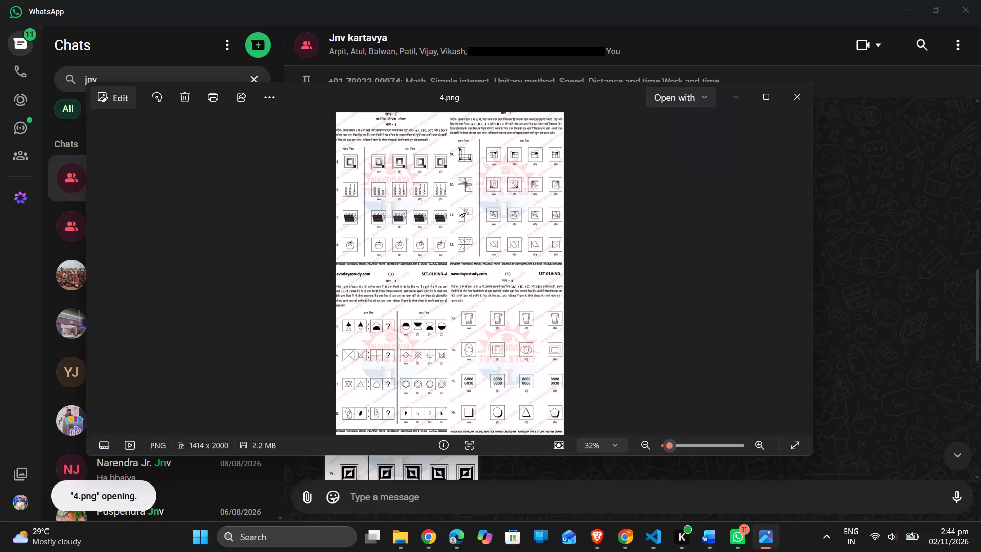
Open the practice-paper image 4.png from its viewer with the Gallery option to browse the image collection.
click(460, 207)
click(676, 96)
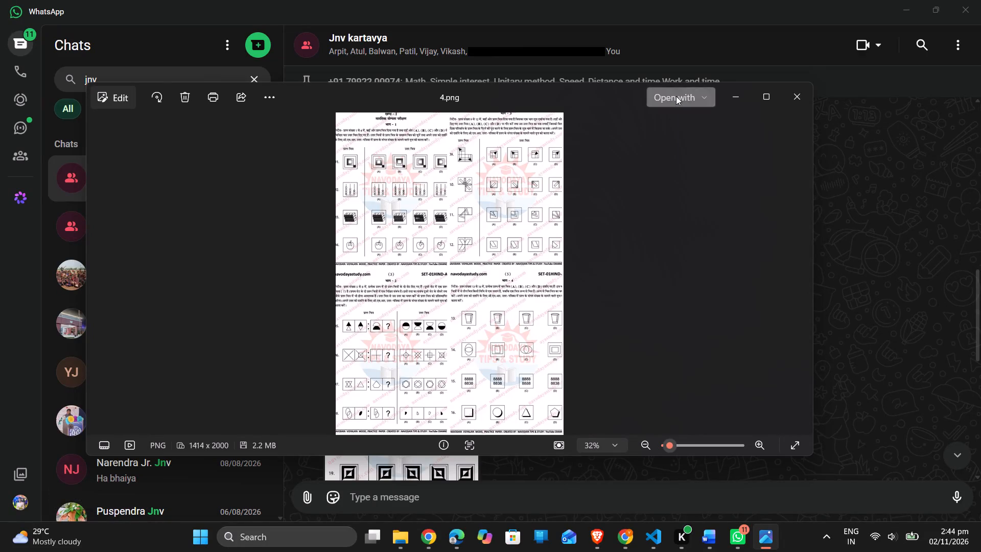
click(595, 160)
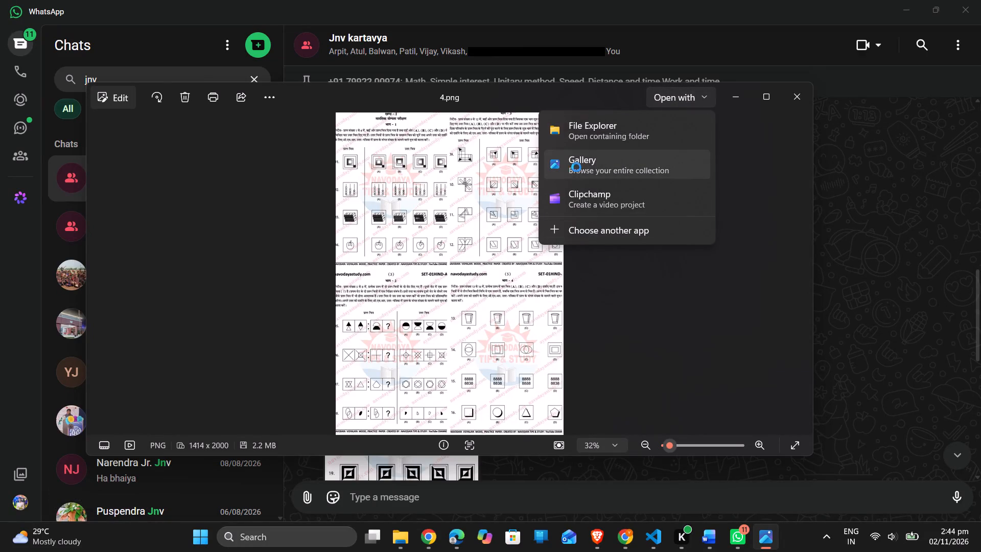
Open the full photo Gallery from the 4.png image view and dismiss the "All your photos in one place" introduction.
click(576, 167)
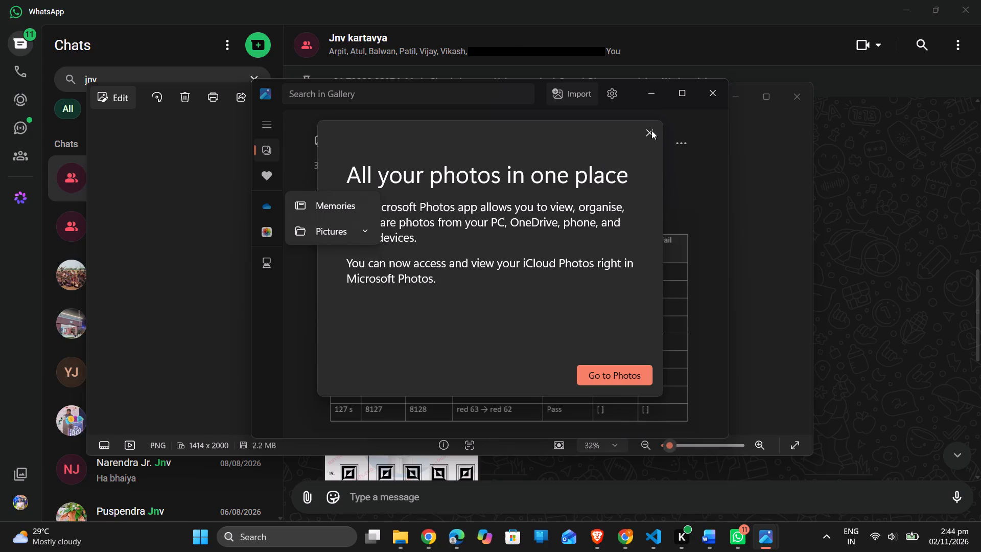
click(651, 130)
click(609, 370)
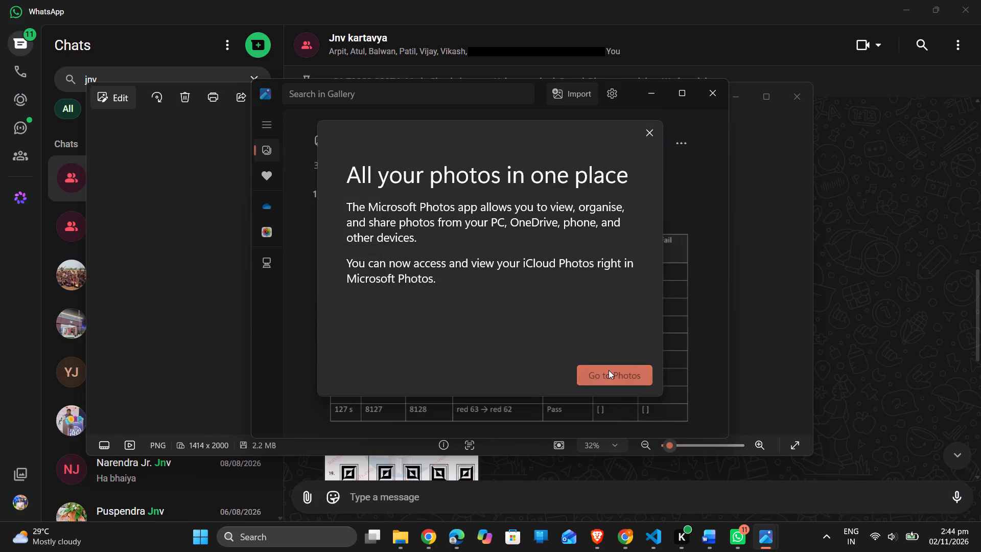
scroll(541, 283, down, 3)
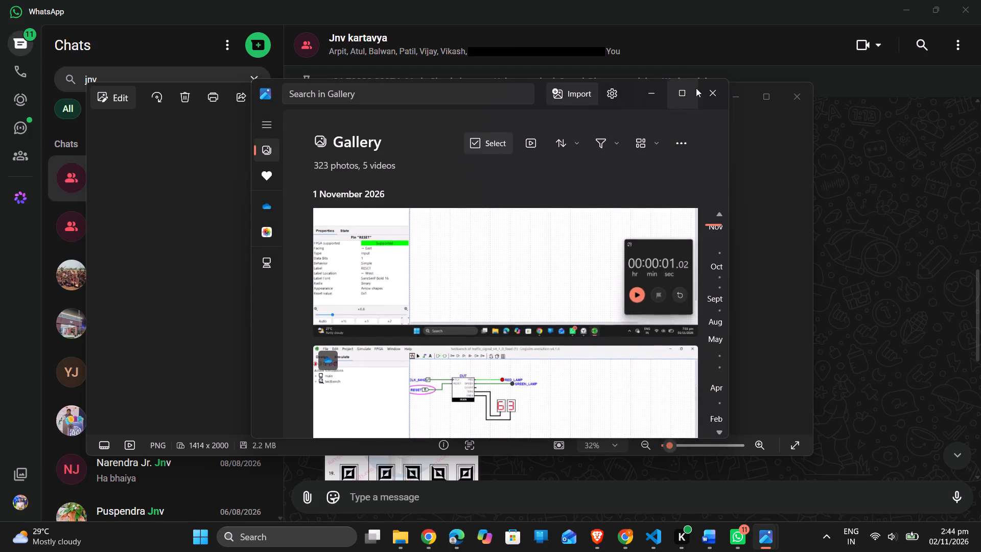
Close the photo Gallery and examine the figure-reasoning questions on the Navodaya practice-paper pages in 4.png.
click(710, 91)
ctrl+scroll(485, 190, up, 4)
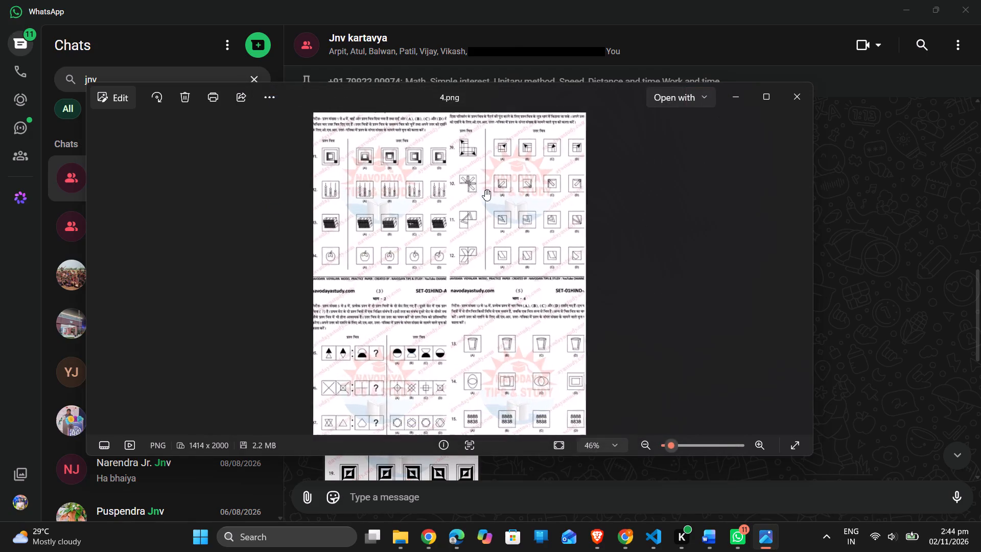
ctrl+scroll(485, 190, up, 7)
ctrl+scroll(485, 190, down, 5)
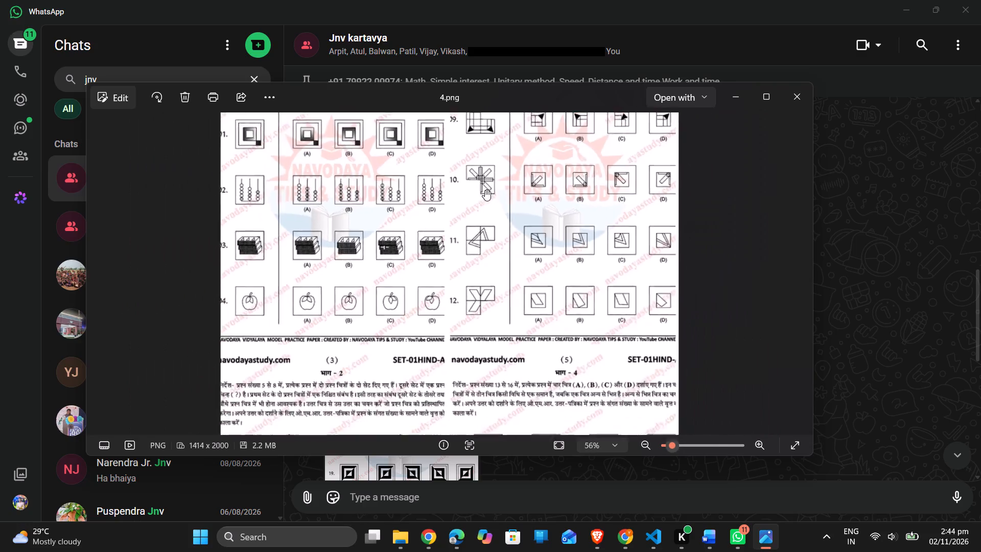
ctrl+scroll(485, 190, down, 6)
ctrl+scroll(433, 294, down, 4)
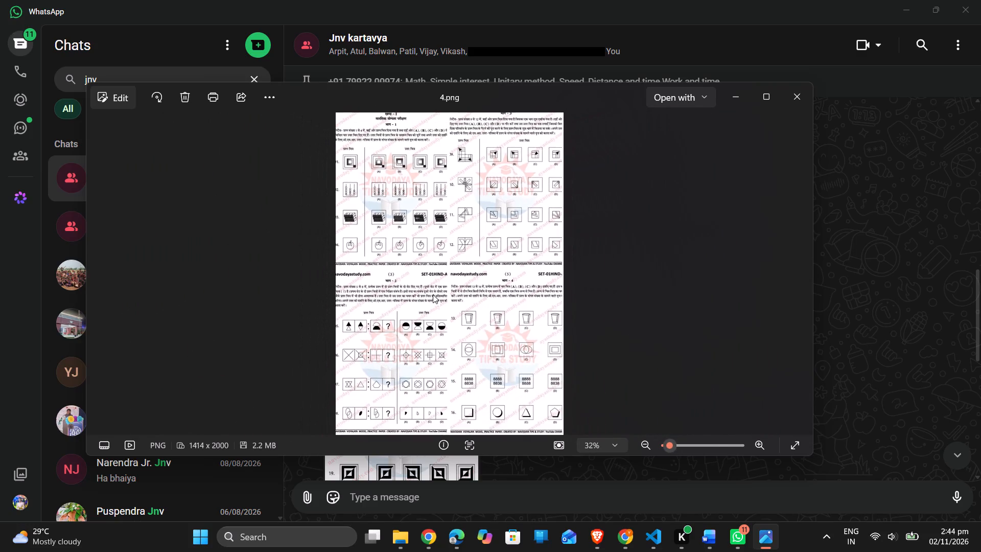
ctrl+scroll(435, 362, down, 4)
scroll(428, 288, down, 3)
scroll(428, 288, up, 2)
scroll(428, 288, down, 1)
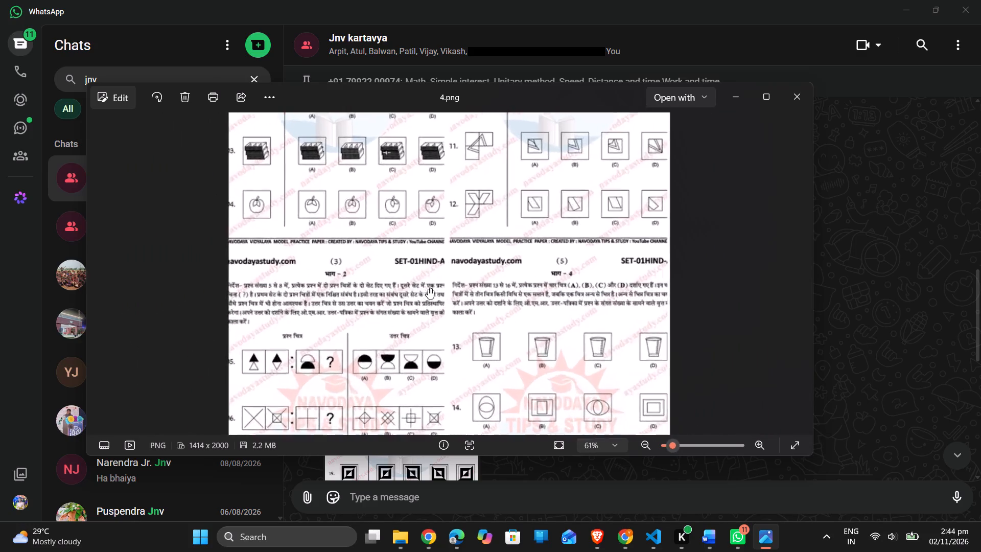
scroll(428, 288, down, 3)
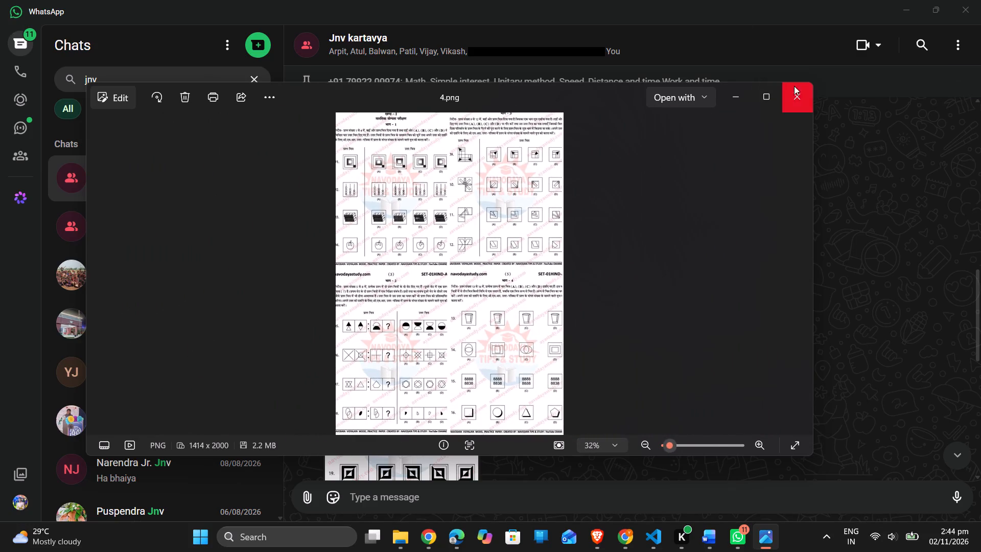
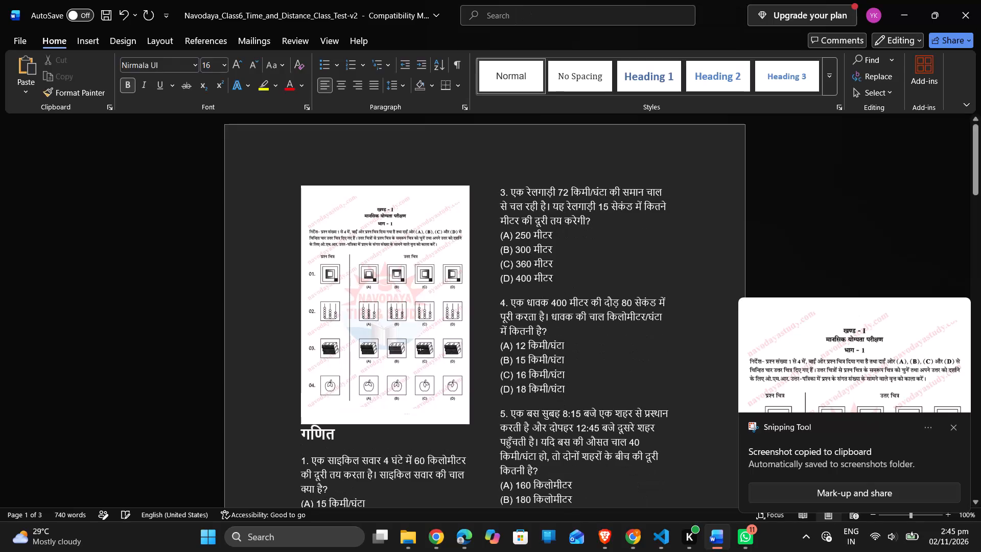
Stretch the mental-ability question image above the गणित heading on page 1 downward, making it taller at the same width.
click(462, 419)
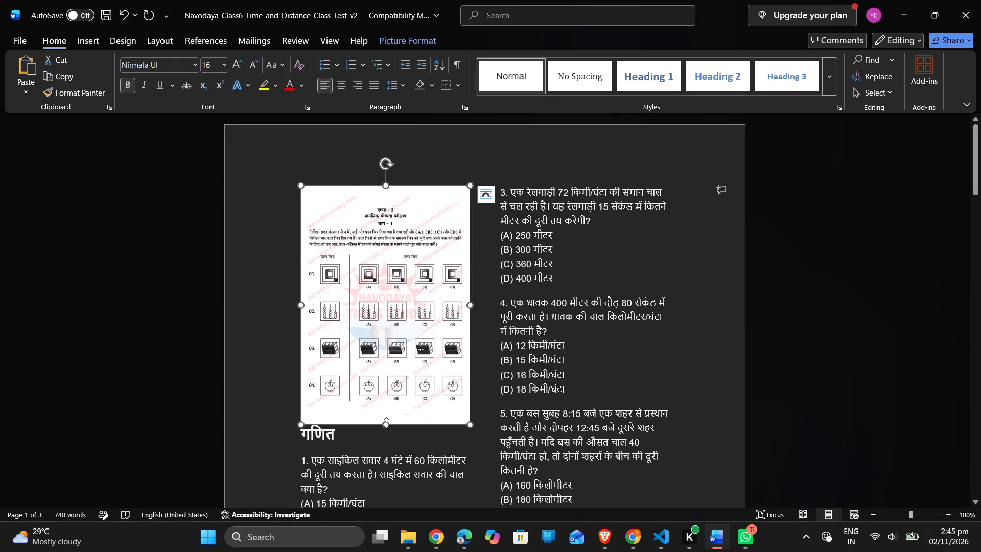
drag(387, 423, 387, 509)
scroll(401, 435, down, 1)
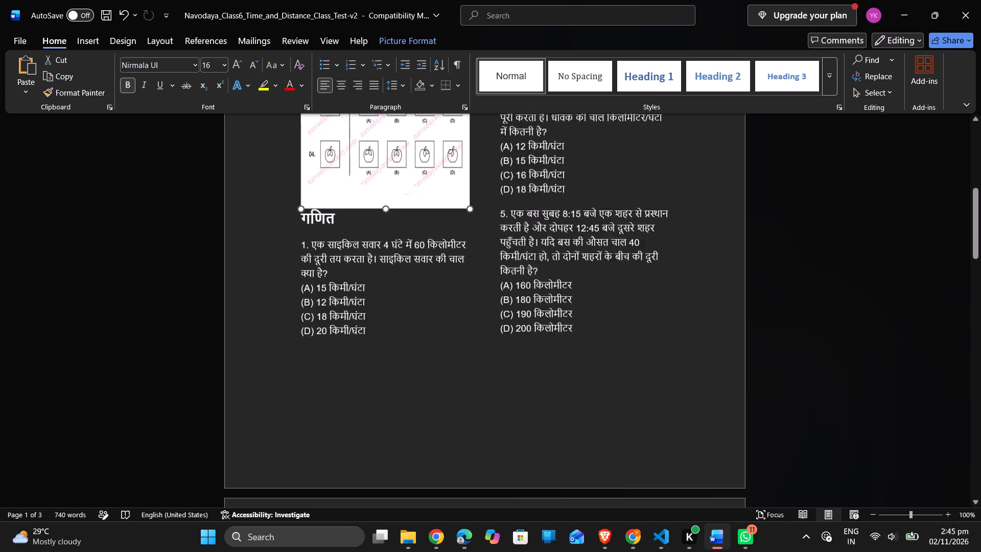
Stretch the mental ability question picture downward in the first column so it ends just above the गणित heading, keeping its width.
scroll(401, 435, down, 1)
scroll(399, 347, up, 1)
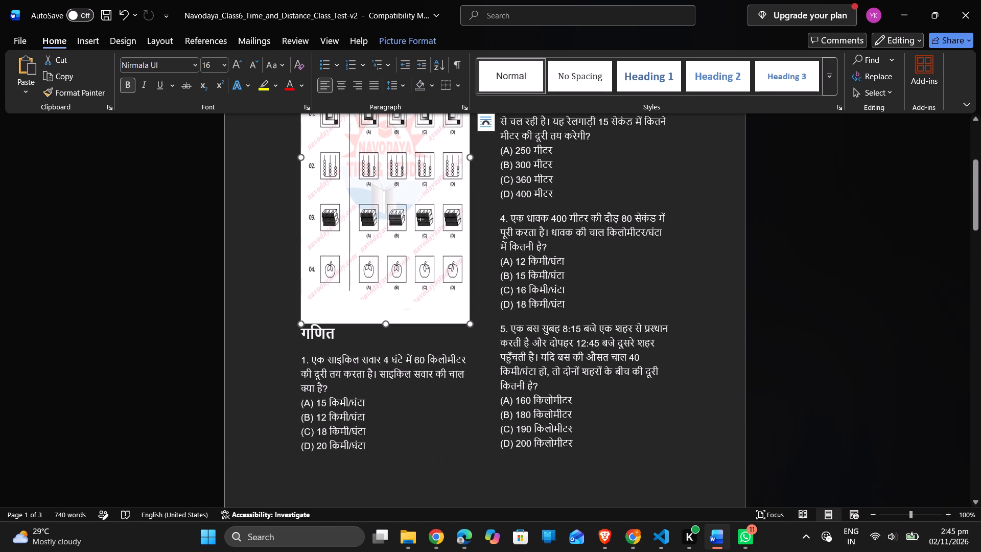
click(386, 324)
drag(386, 324, 372, 450)
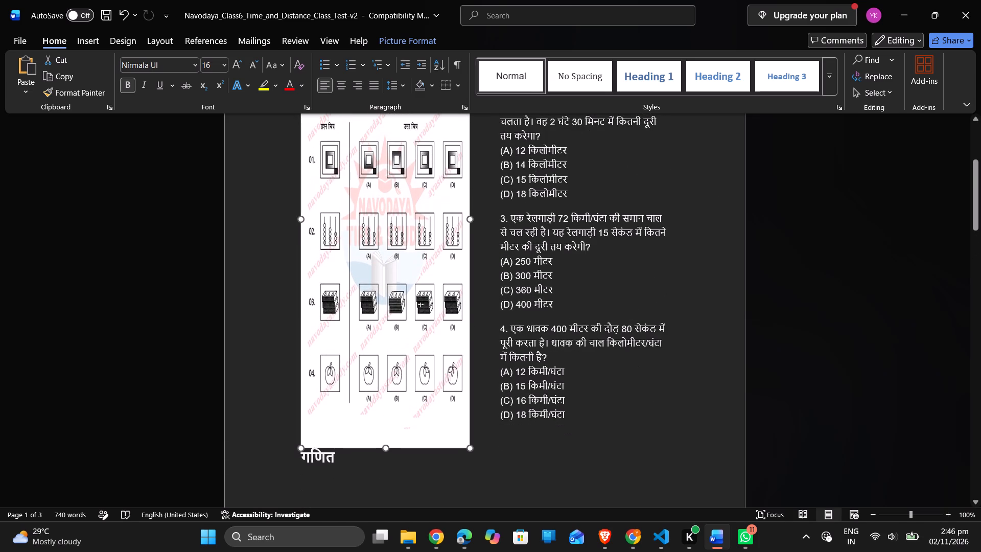
drag(372, 450, 366, 498)
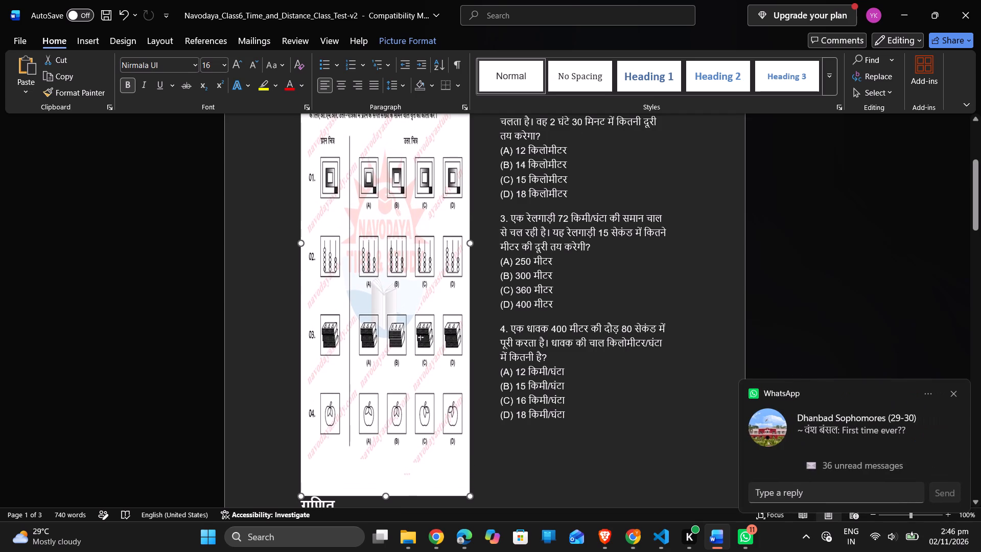
drag(366, 498, 368, 444)
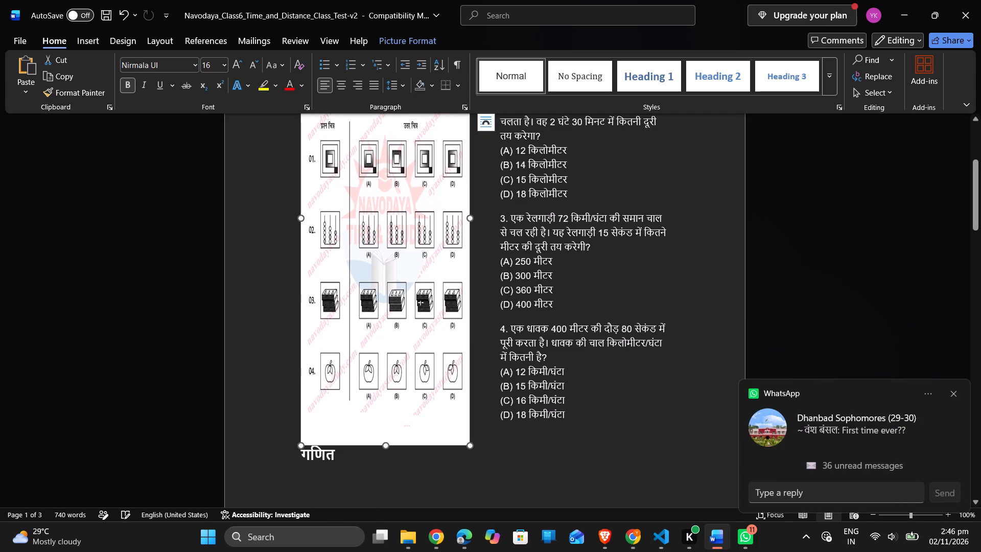
click(527, 462)
Set the page margins to the Narrow preset, 1.27 cm on all sides.
scroll(472, 387, up, 2)
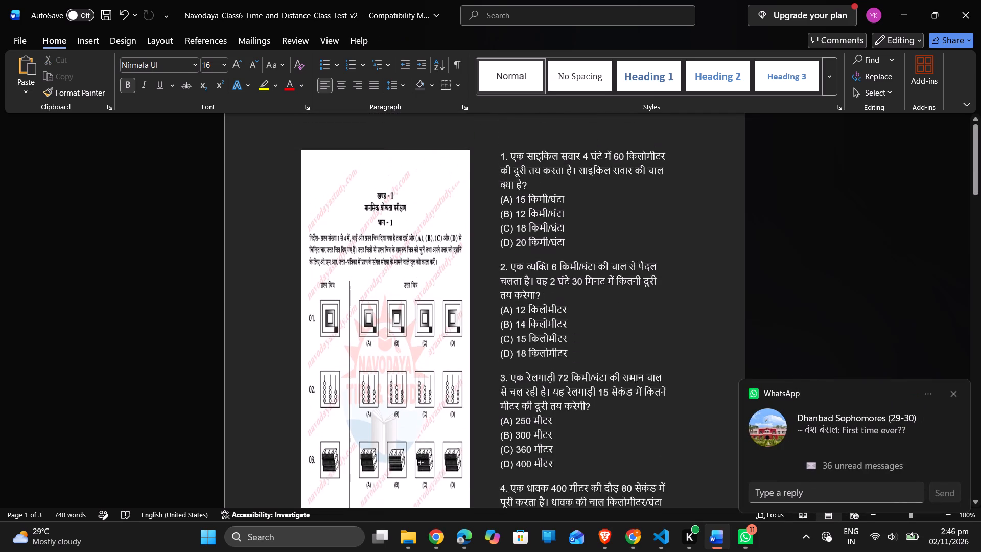
scroll(472, 387, up, 1)
click(152, 41)
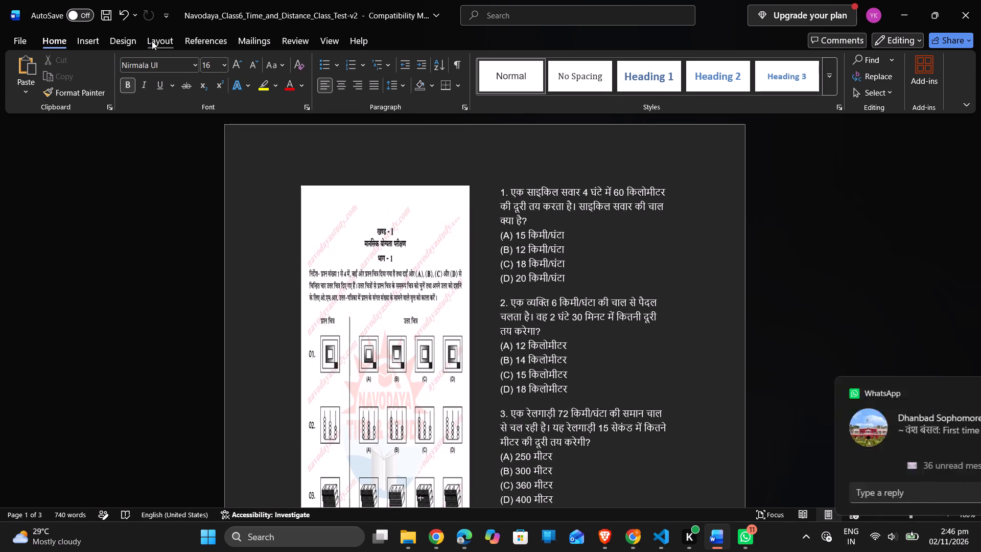
click(18, 59)
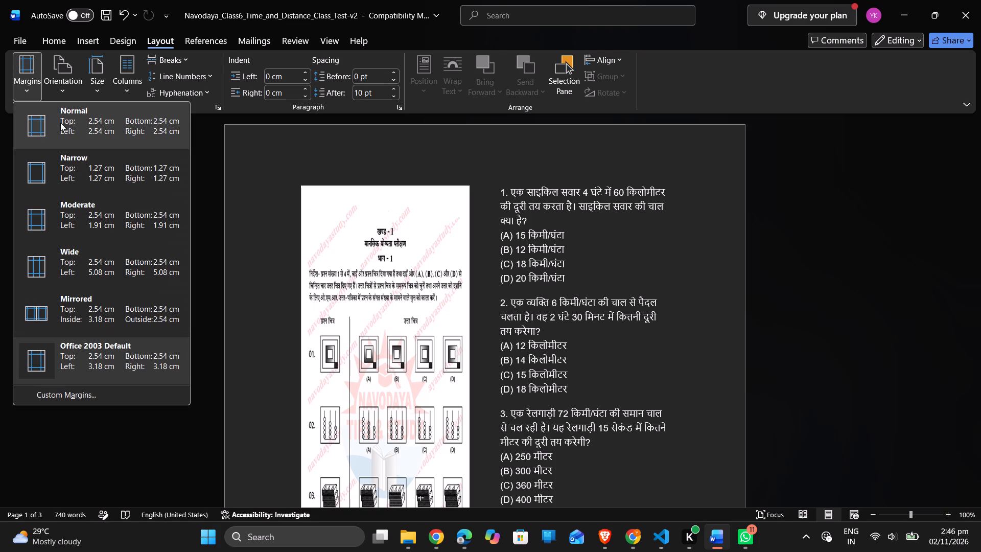
click(65, 167)
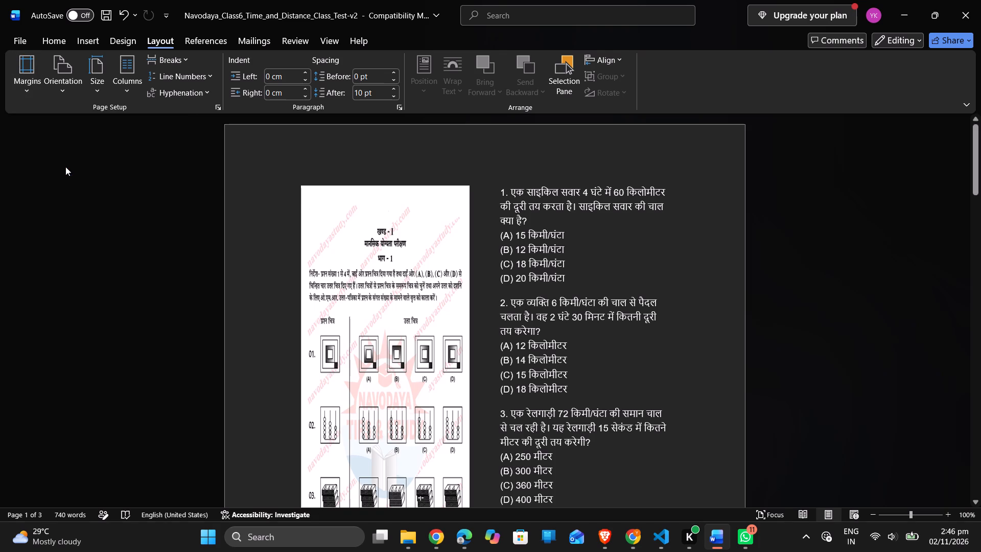
scroll(309, 229, up, 3)
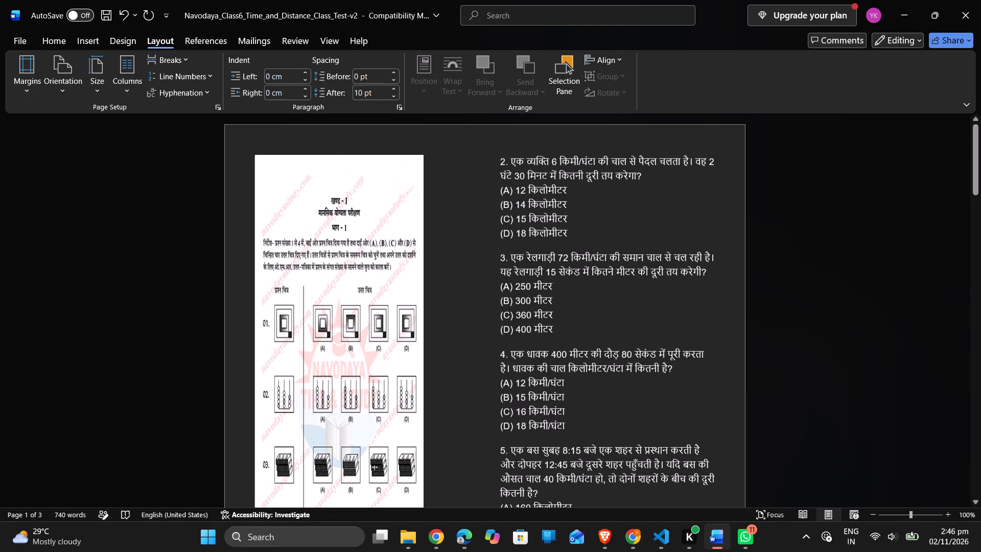
Widen the mental ability question picture on page 1 to fill the first column, keeping its height, and deselect it.
click(343, 354)
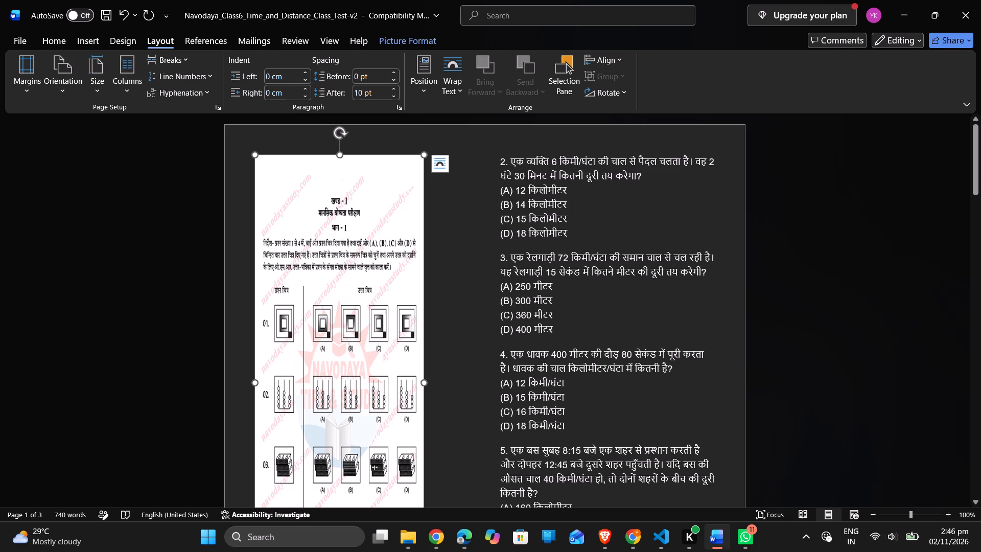
drag(423, 383, 472, 380)
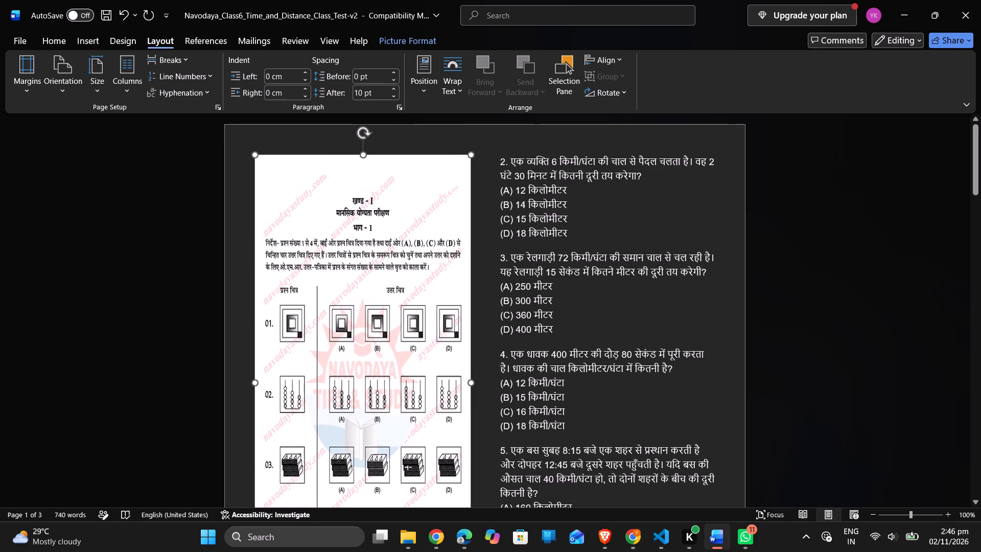
drag(472, 380, 473, 394)
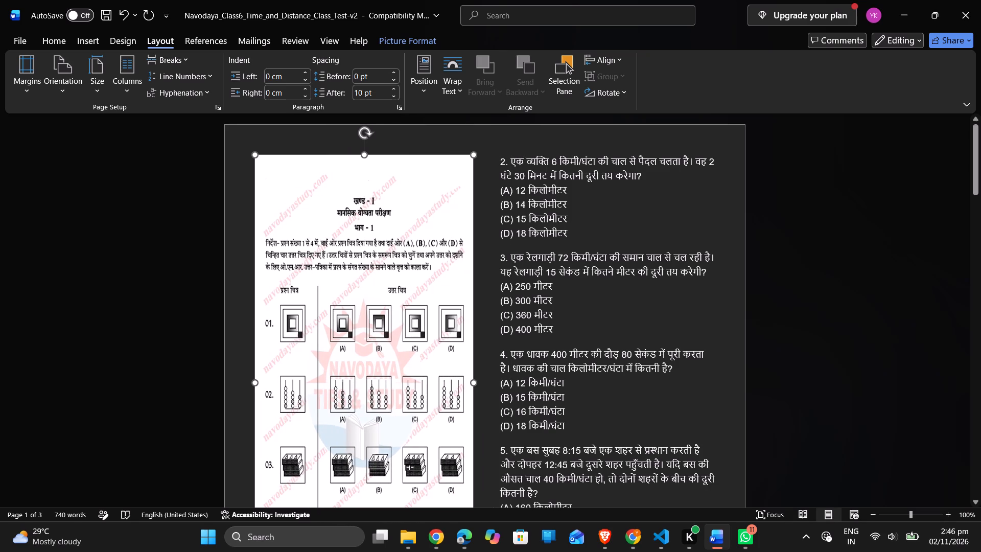
drag(473, 394, 474, 394)
click(840, 339)
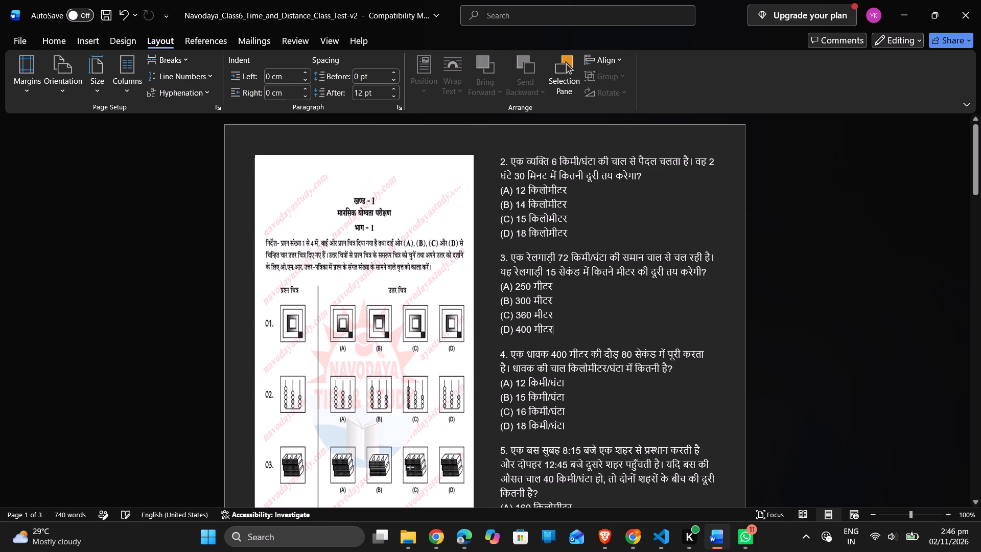
Shorten the mental ability question picture from its bottom edge, keeping its width, until question 2 fits below question 1 in page 1's first column.
scroll(423, 372, down, 1)
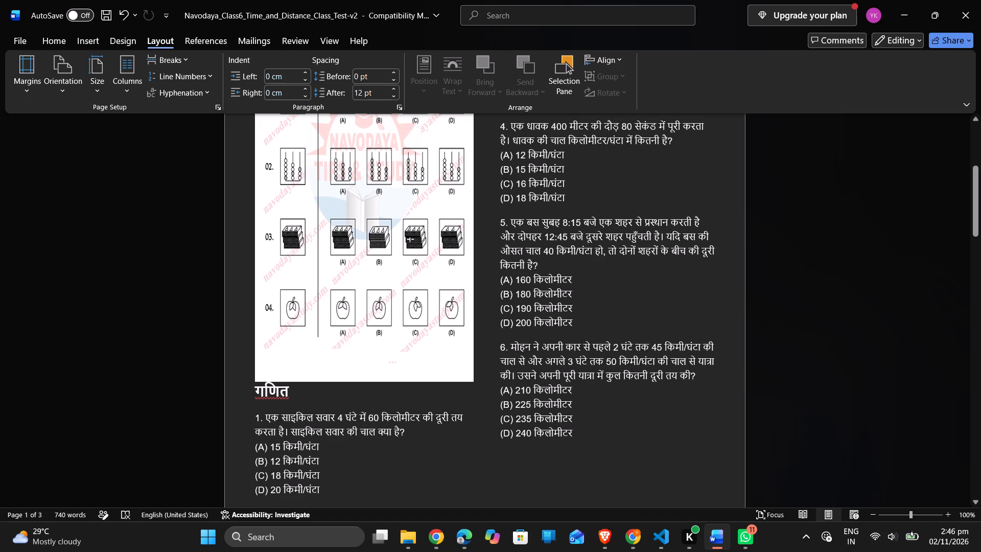
click(372, 374)
drag(364, 383, 367, 332)
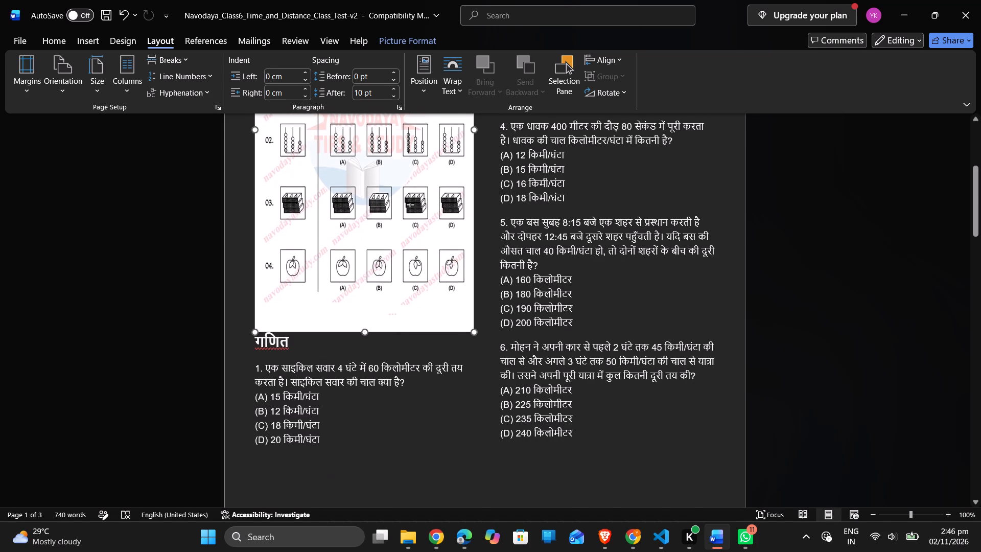
scroll(527, 319, up, 1)
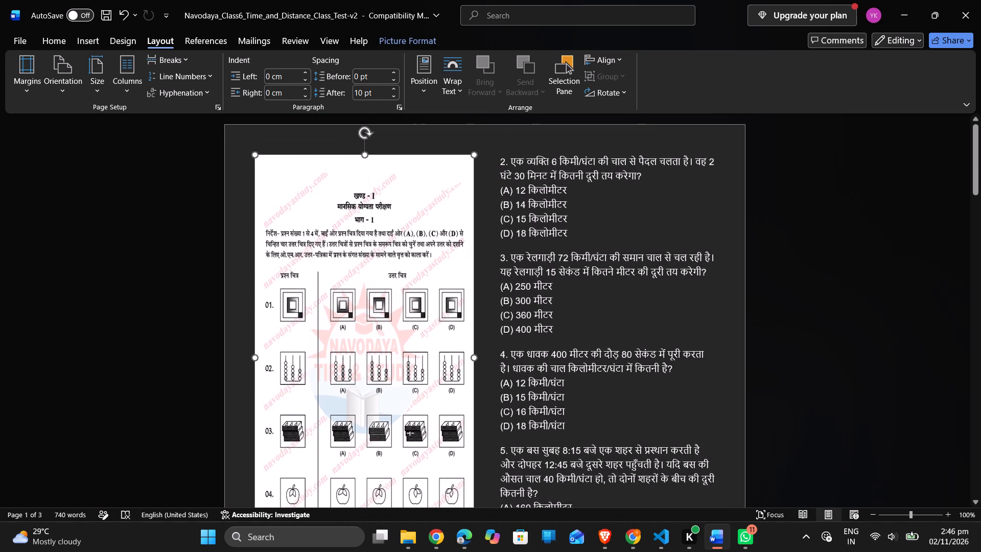
scroll(458, 314, down, 1)
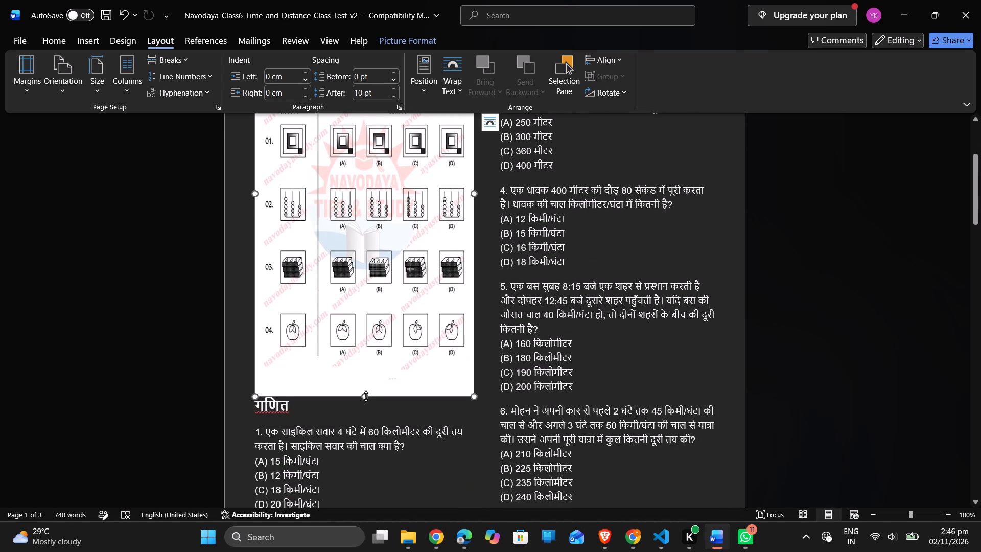
drag(366, 396, 370, 357)
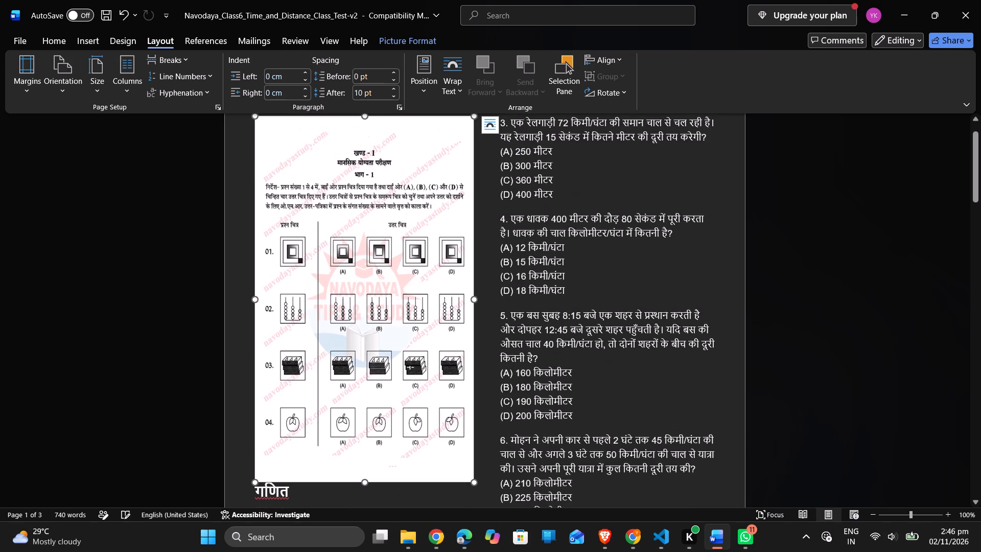
click(837, 329)
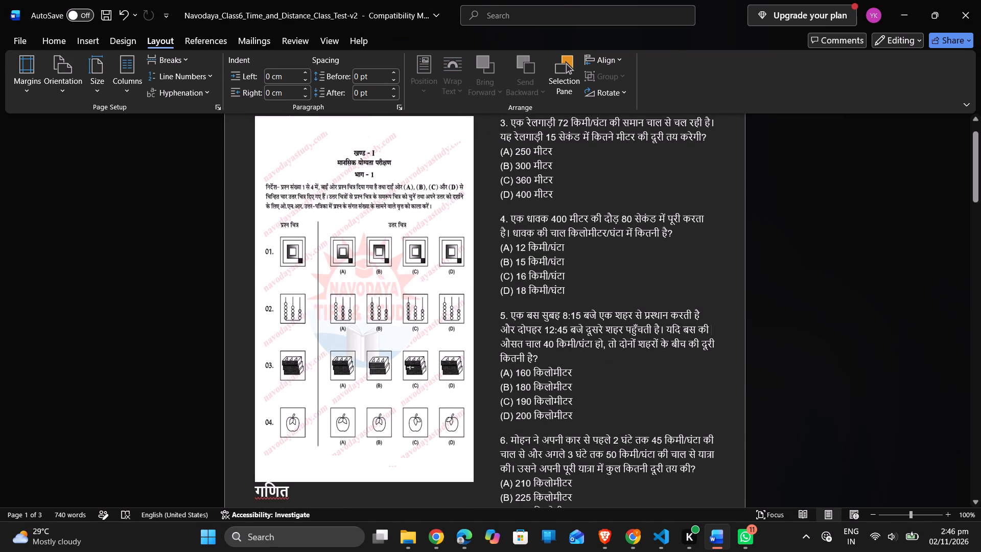
scroll(454, 352, down, 2)
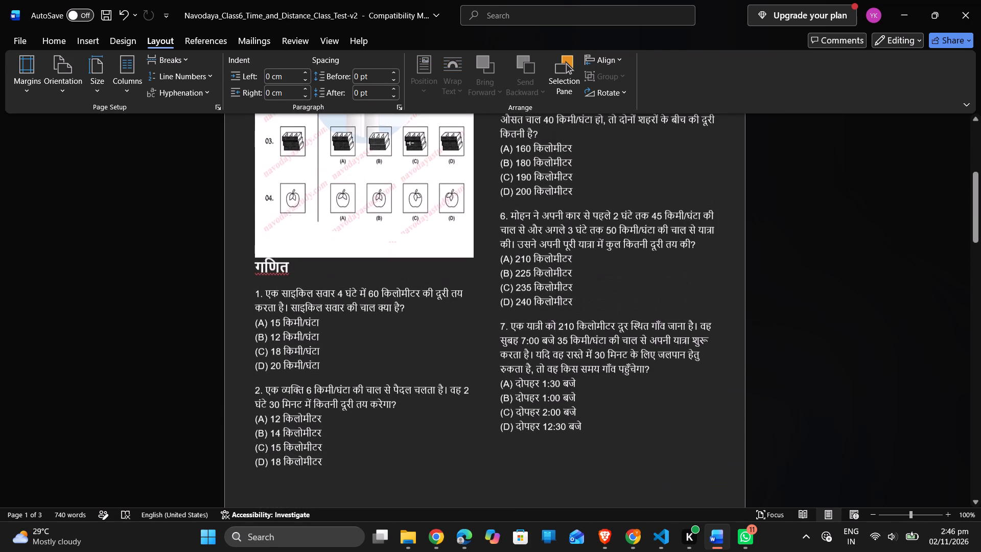
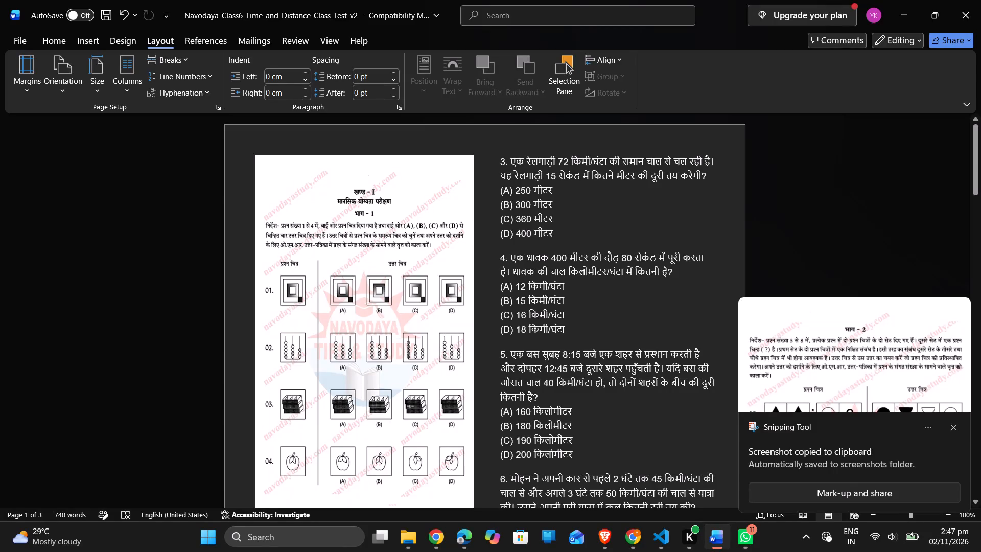
Add two line breaks before the गणित heading and paste the copied भाग - 2 question screenshot above it.
scroll(452, 316, down, 3)
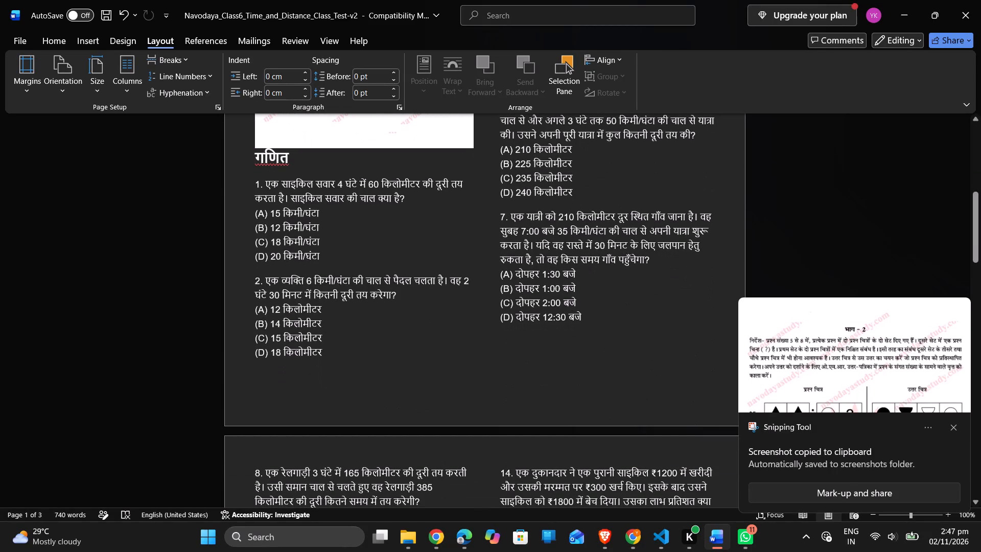
click(256, 155)
key(Return)
key(Return)
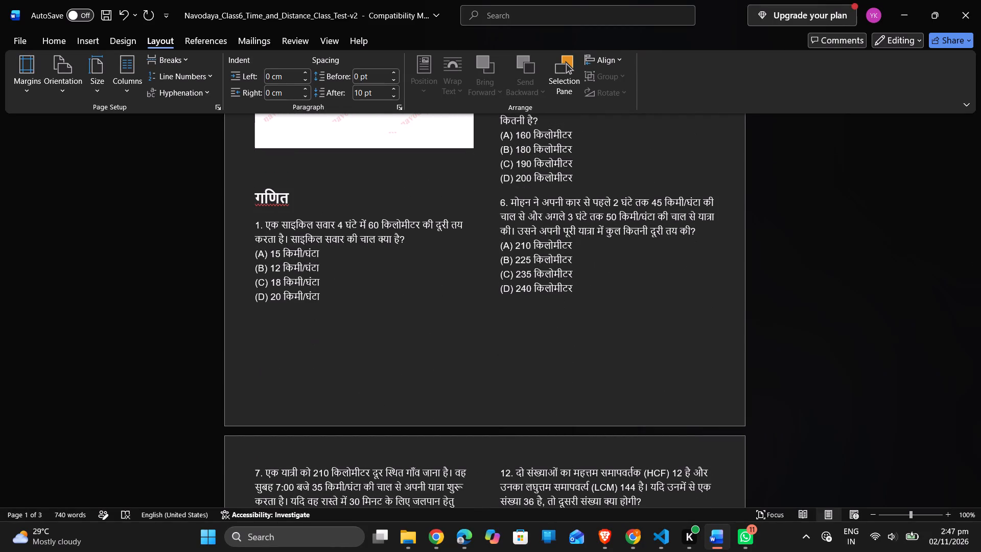
key(ctrl+v)
Select the pasted भाग - 2 question picture at the top of page 1's second column.
scroll(357, 215, up, 2)
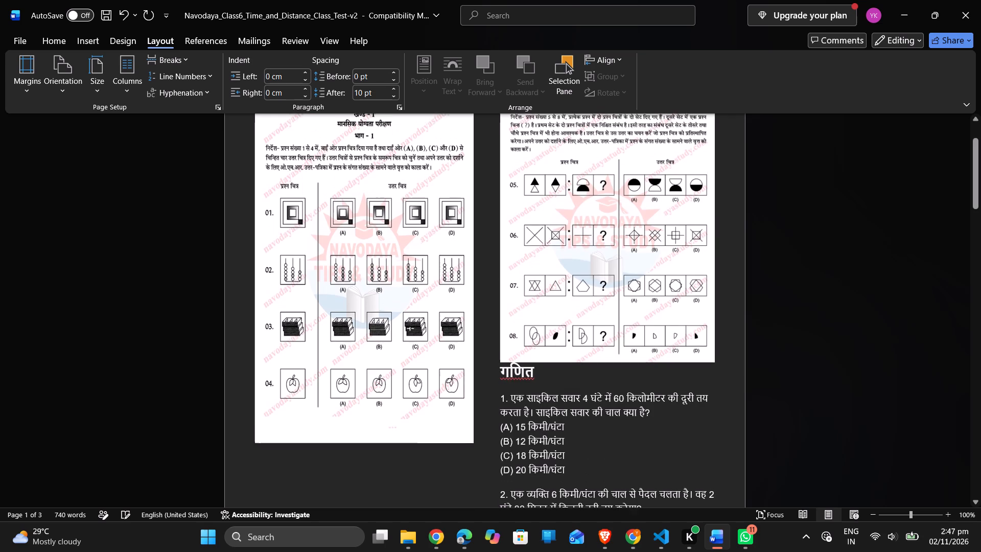
scroll(431, 292, up, 1)
click(553, 390)
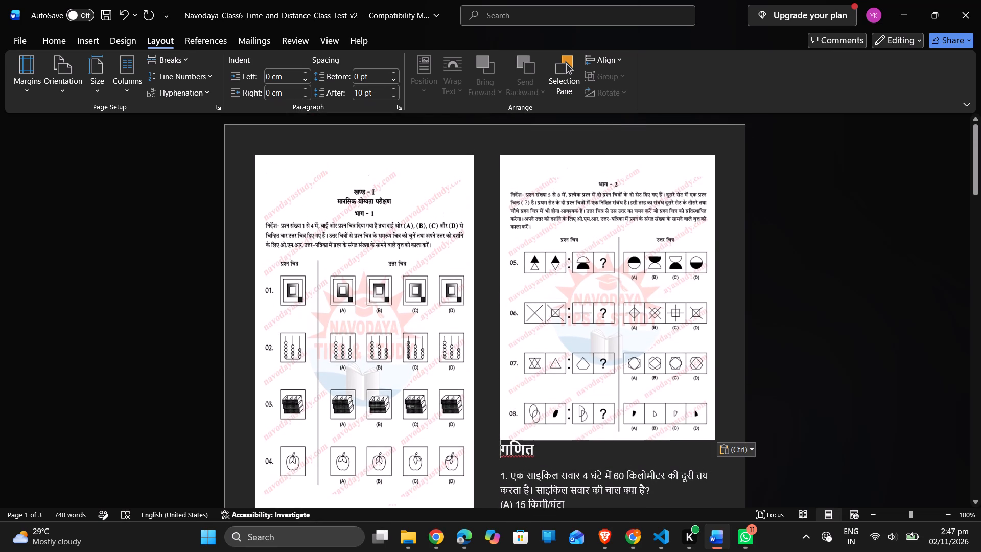
Widen the भाग - 2 question picture in the second column to fill the column width, keeping its height.
drag(500, 298, 486, 299)
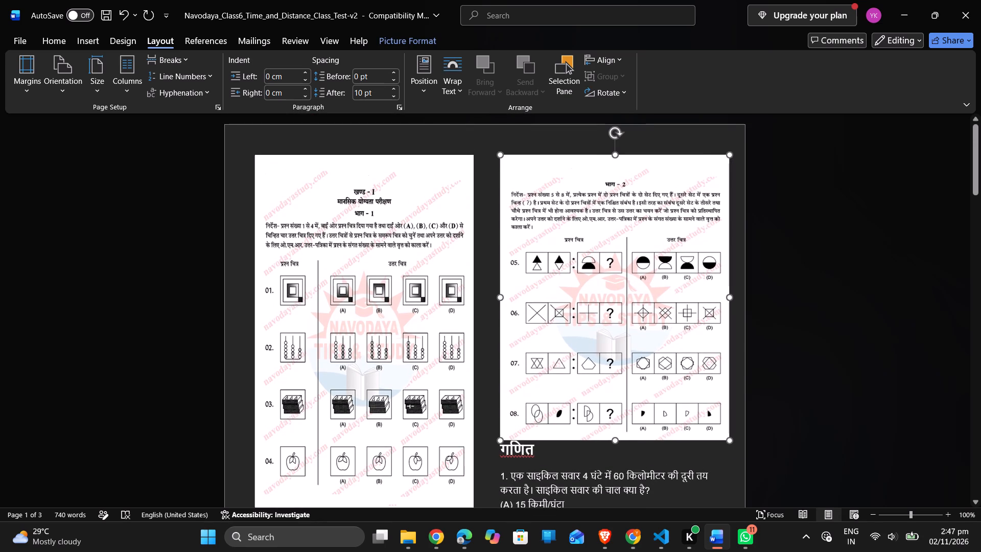
drag(606, 280, 578, 284)
click(408, 324)
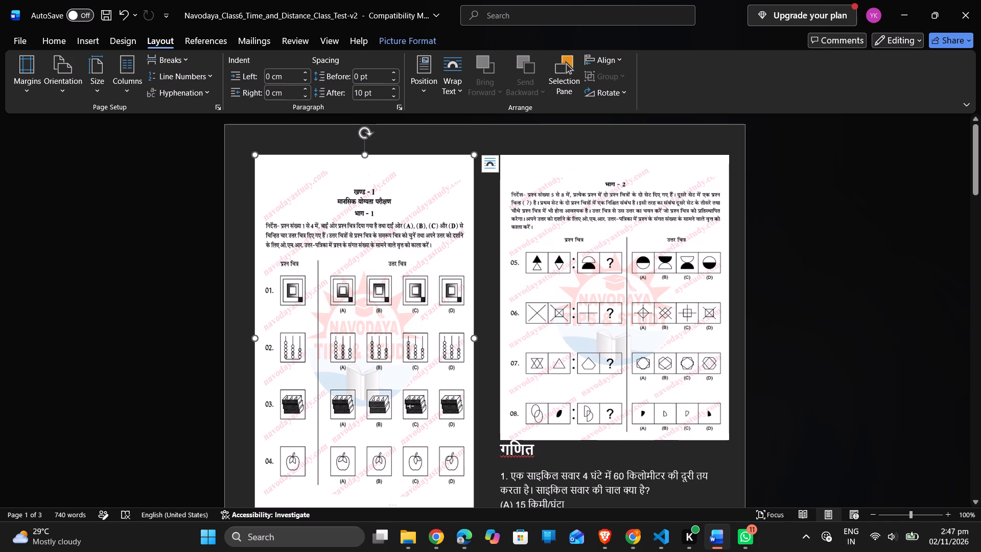
click(807, 398)
Stretch the भाग - 2 picture downward, keeping its width, so its bottom edge nearly lines up with the भाग - 1 picture's, and deselect it.
scroll(650, 390, down, 1)
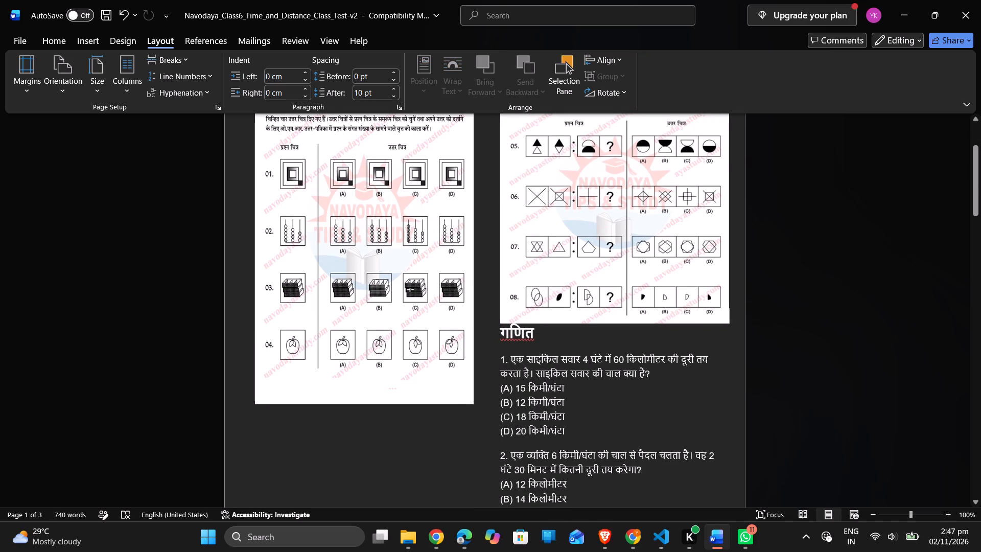
click(608, 314)
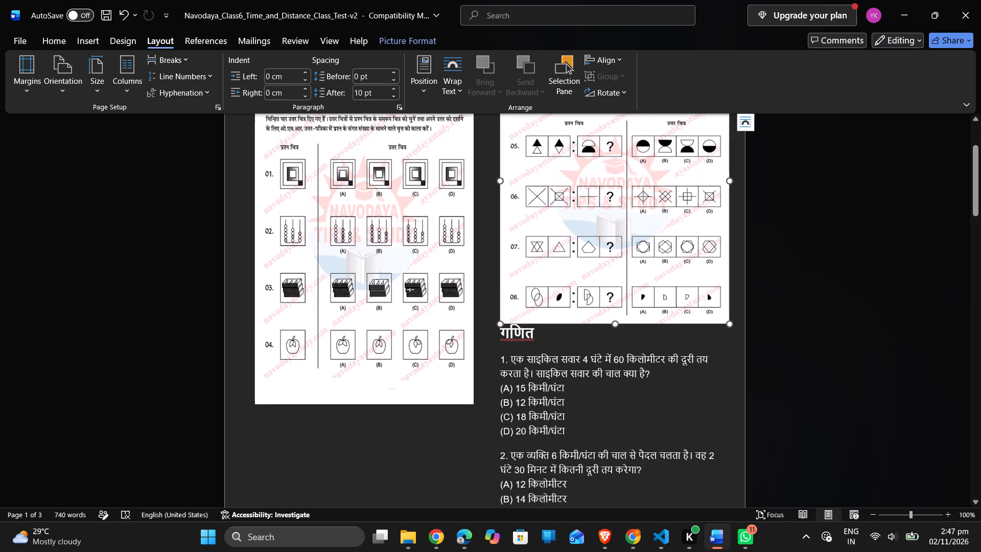
drag(615, 325, 622, 397)
click(869, 279)
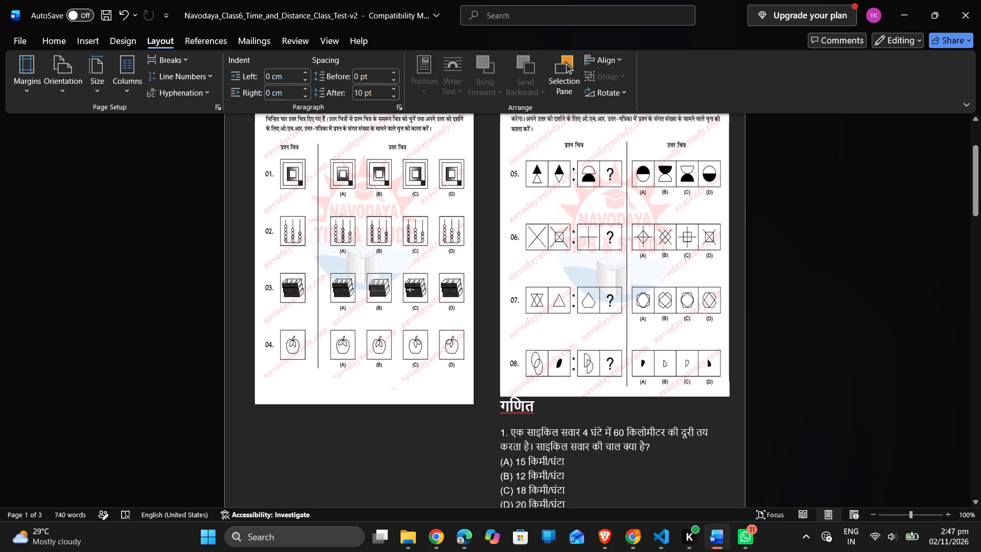
Widen the भाग - 1 question picture to the full width of the first column, keeping its height.
scroll(842, 276, up, 1)
click(368, 375)
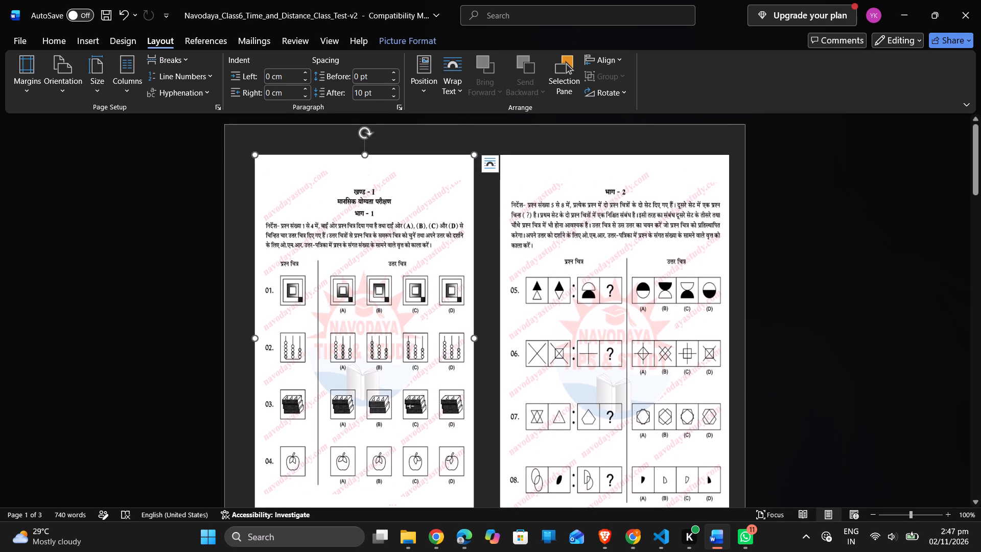
drag(474, 337, 477, 337)
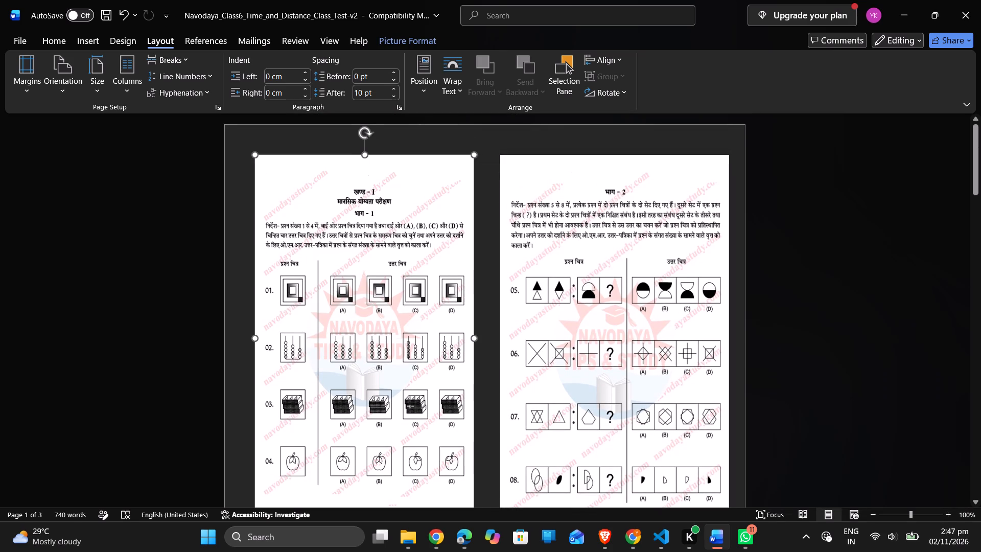
drag(477, 337, 487, 343)
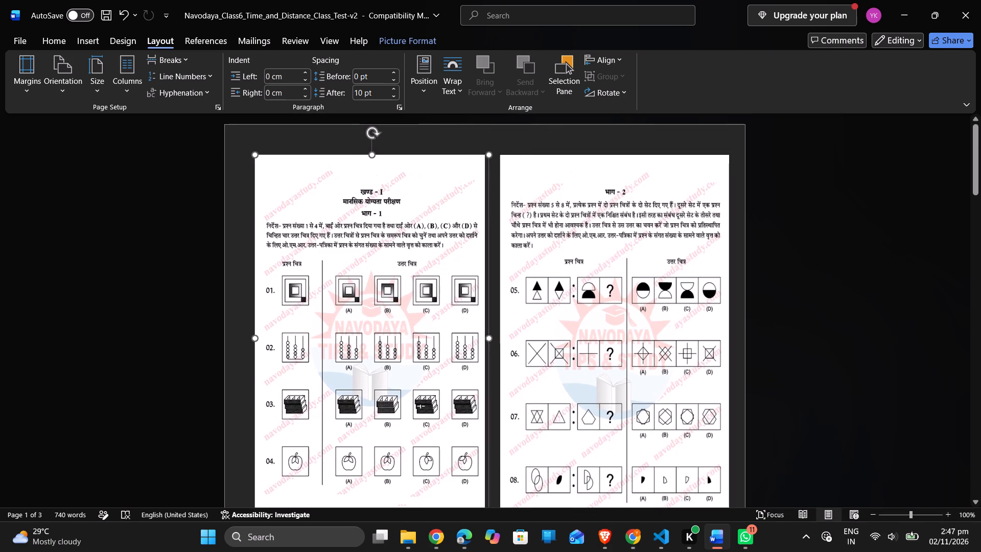
drag(487, 343, 484, 348)
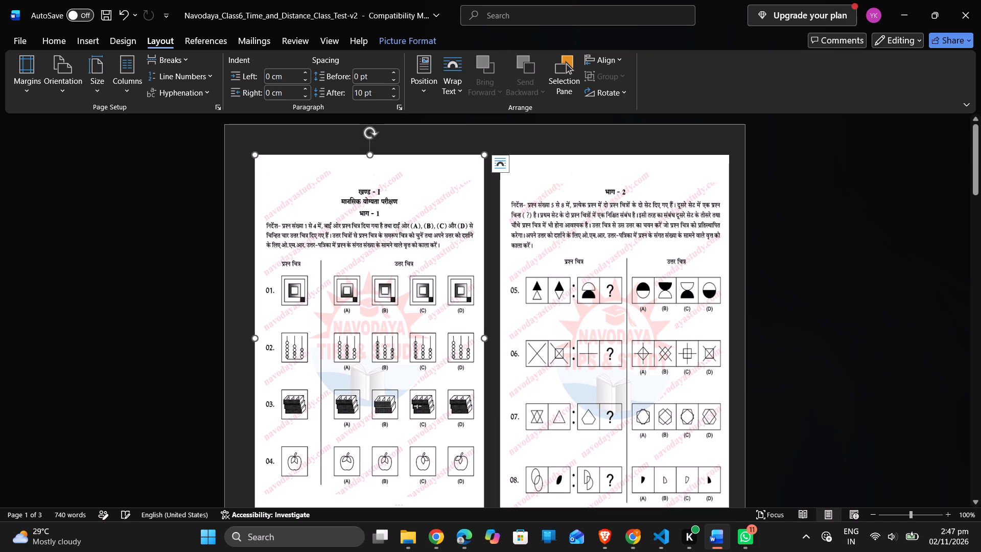
drag(255, 338, 254, 341)
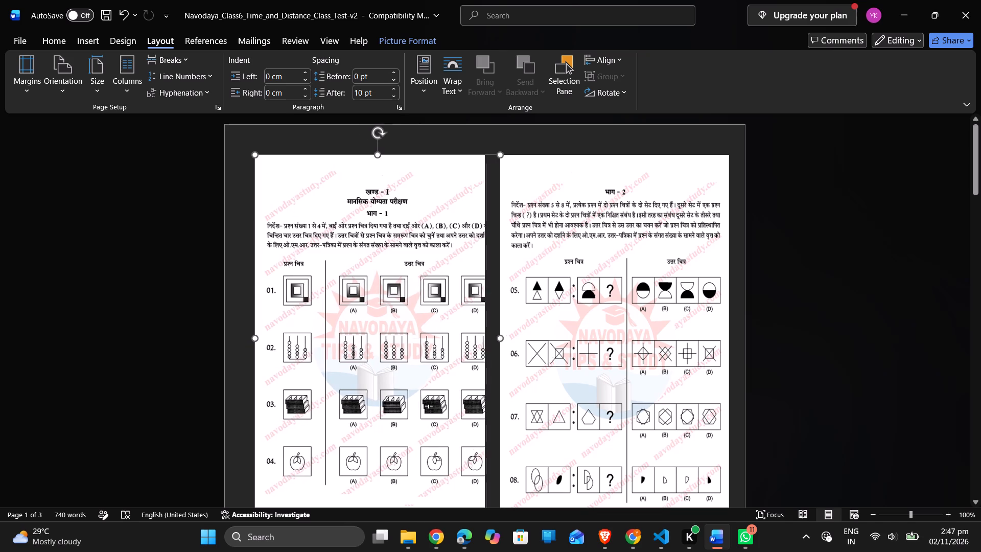
drag(254, 341, 254, 345)
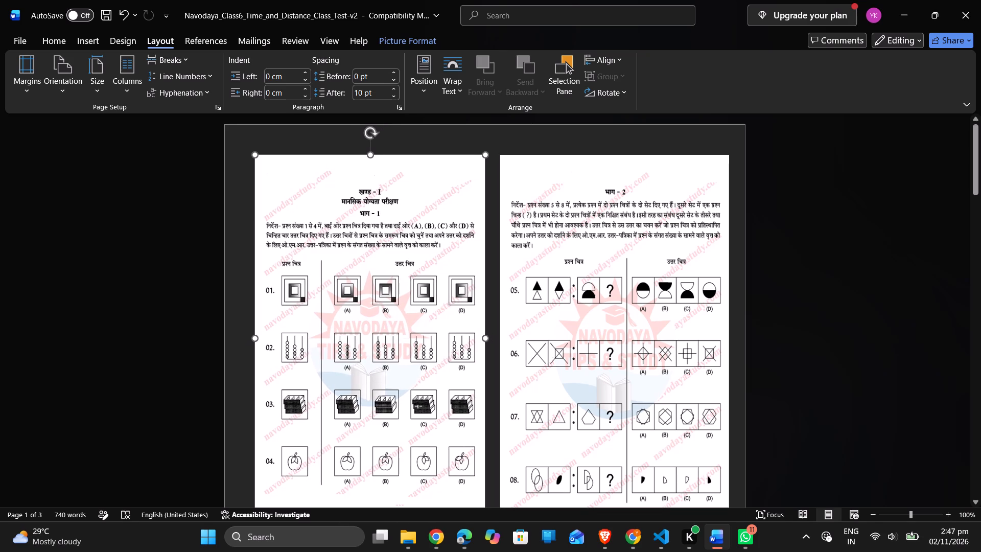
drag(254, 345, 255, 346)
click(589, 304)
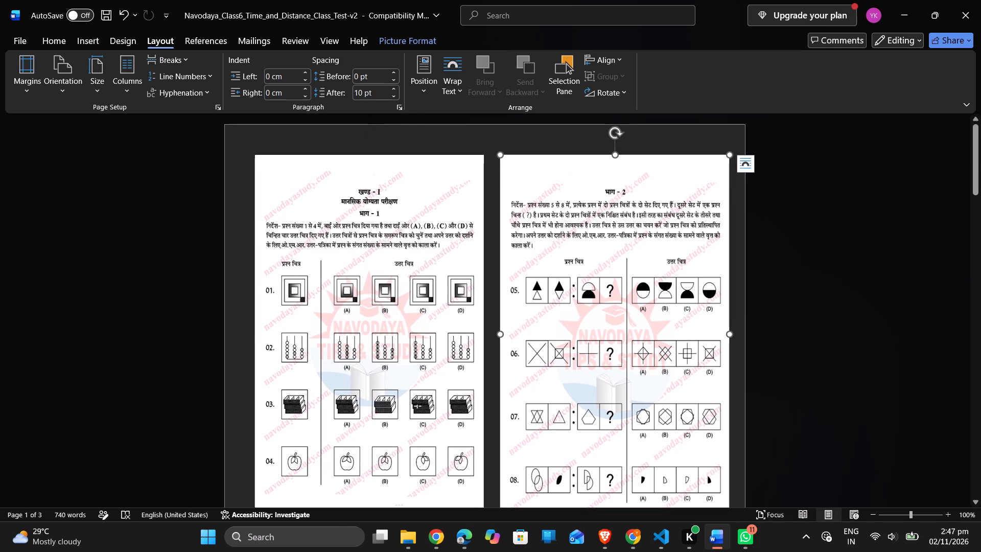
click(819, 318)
Insert nine blank paragraphs before the गणित heading to push the math section to the start of page 2.
scroll(819, 318, down, 1)
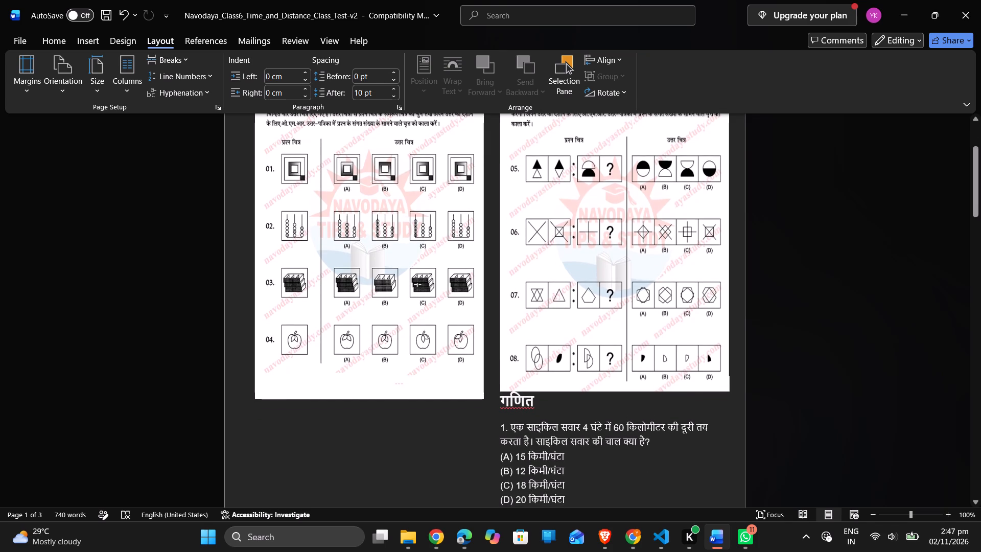
scroll(693, 344, down, 2)
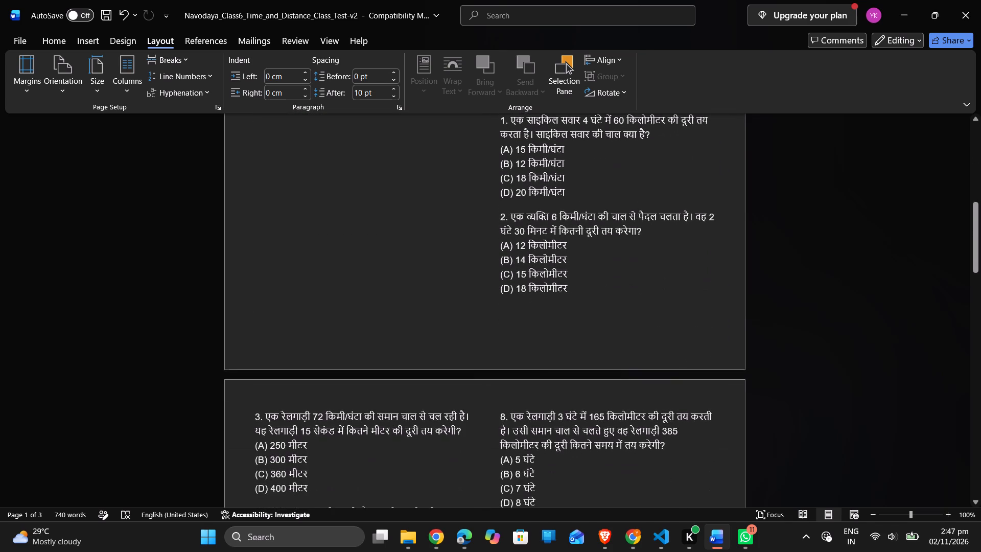
scroll(693, 344, up, 1)
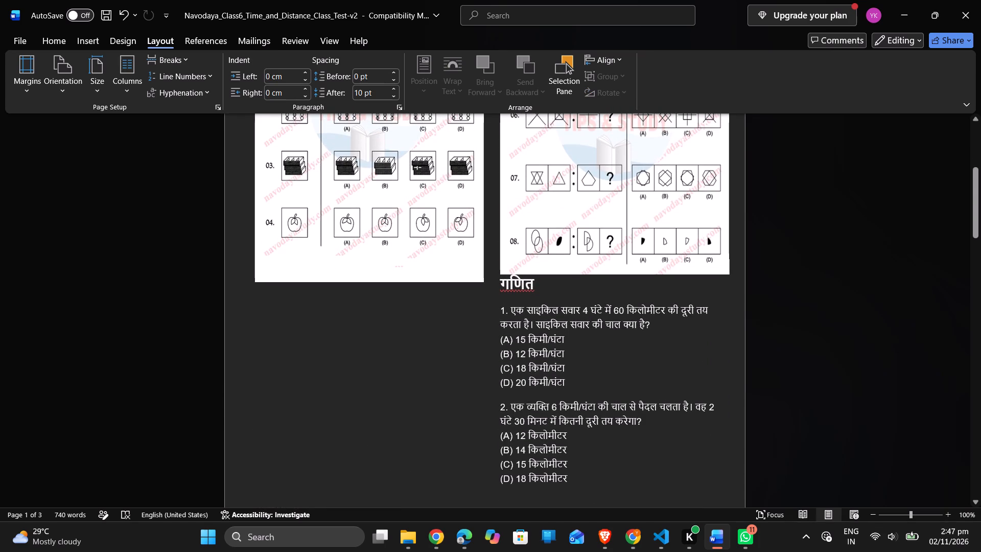
scroll(499, 308, down, 1)
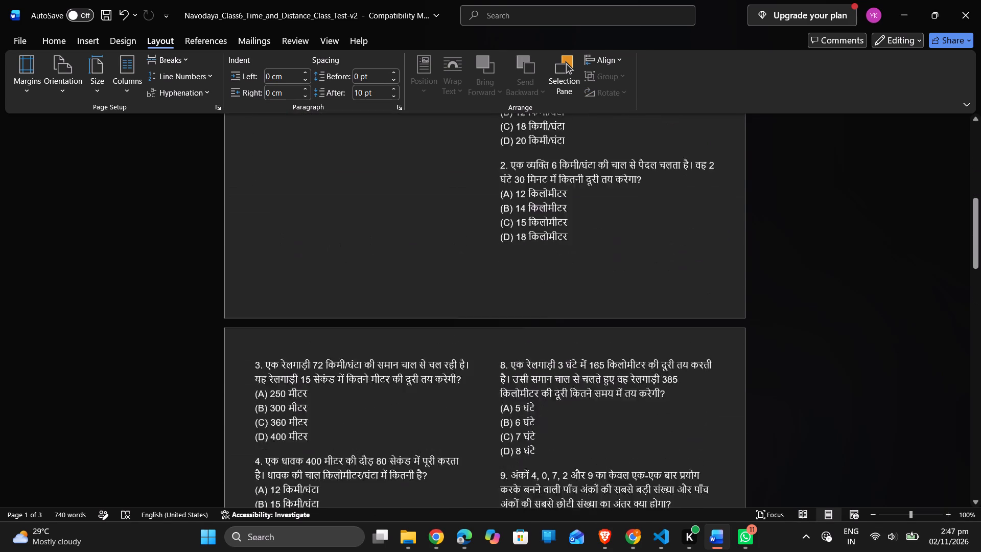
scroll(506, 201, up, 1)
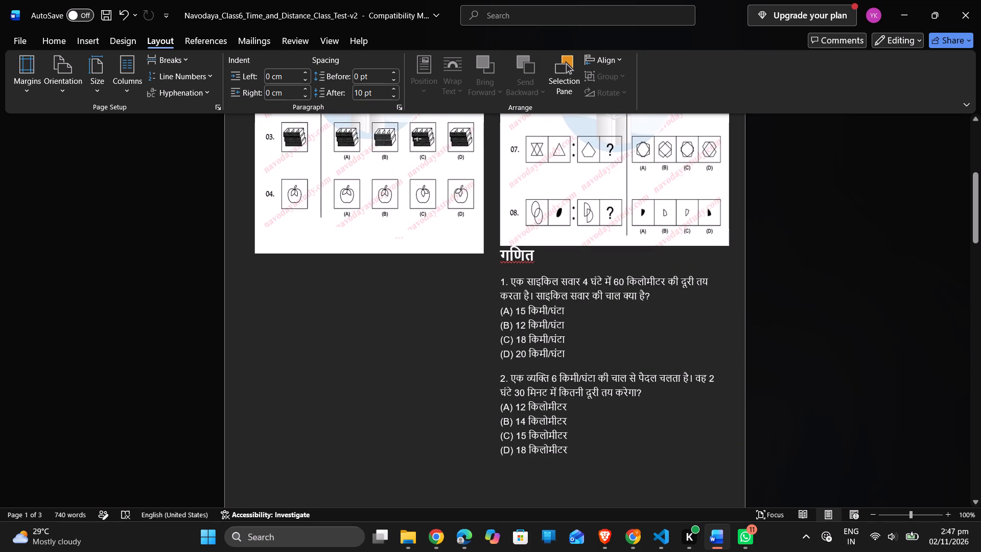
click(500, 253)
key(Return)
key(Return)
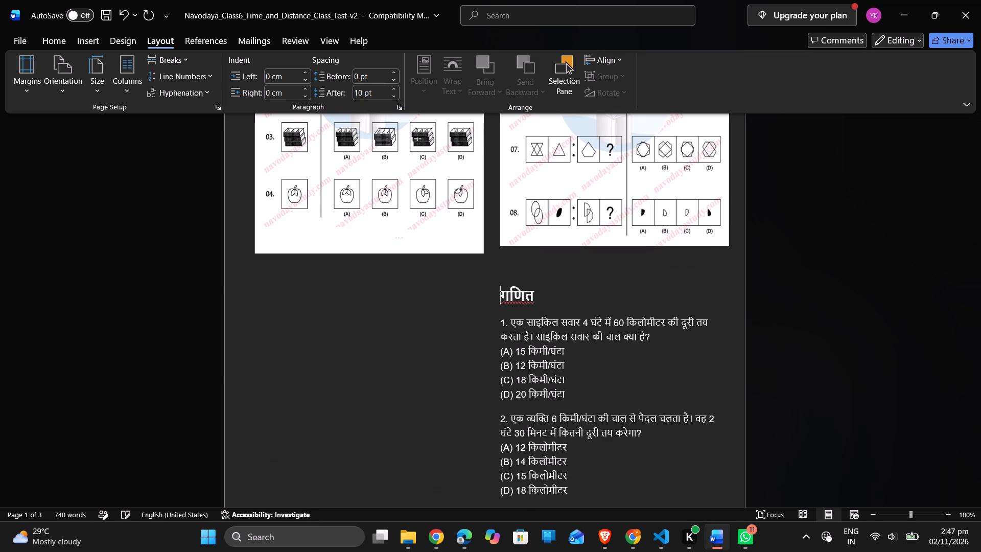
key(Return)
key(Return)
key(Return)
key(Return)
key(Return)
key(Return)
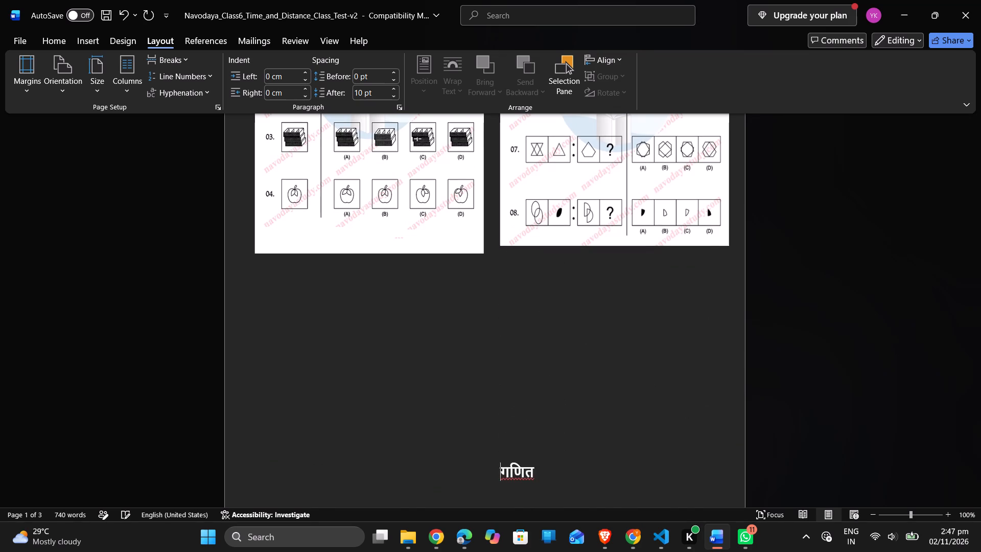
key(Return)
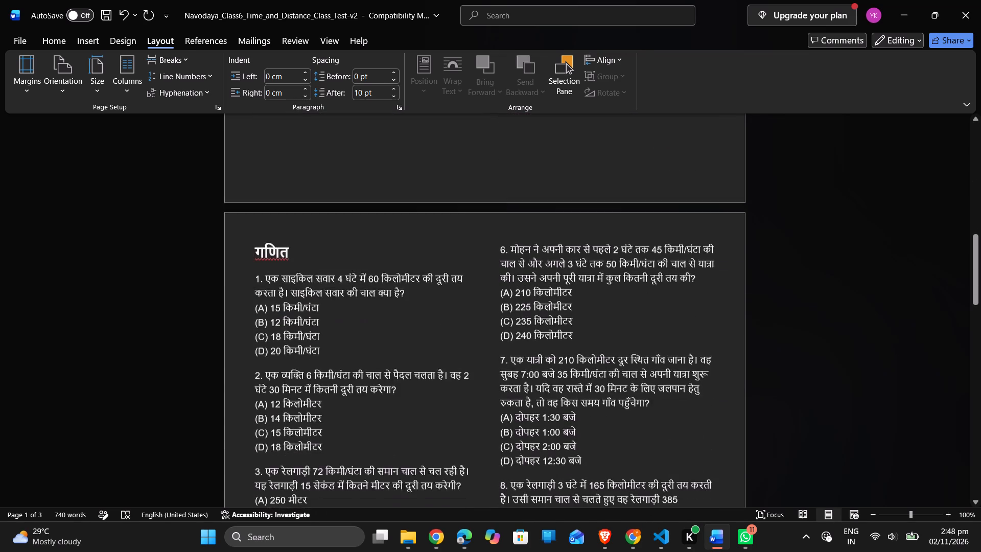
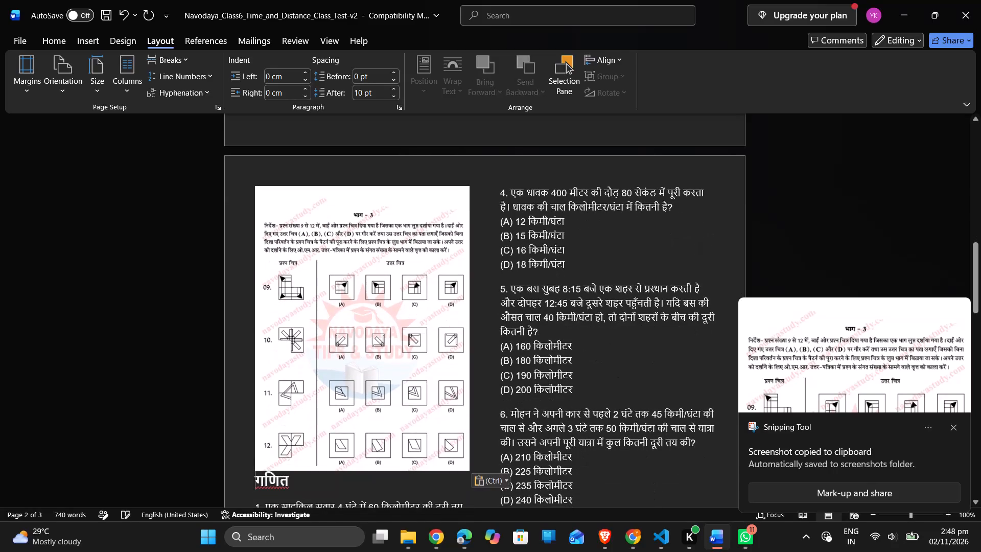
Widen the भाग - 3 question picture on page 2 to fill the first column's width, keeping its height.
scroll(358, 376, down, 1)
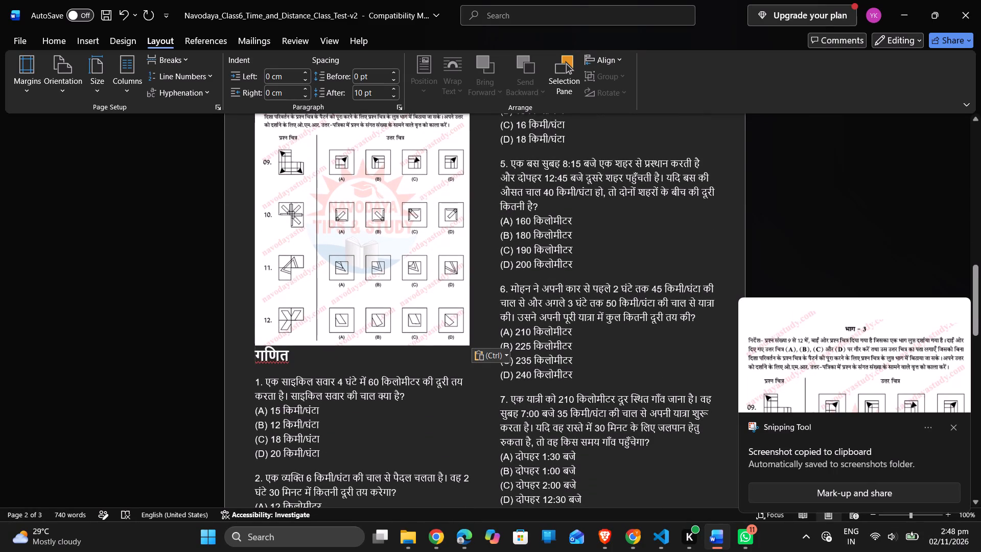
click(269, 309)
drag(255, 202, 250, 203)
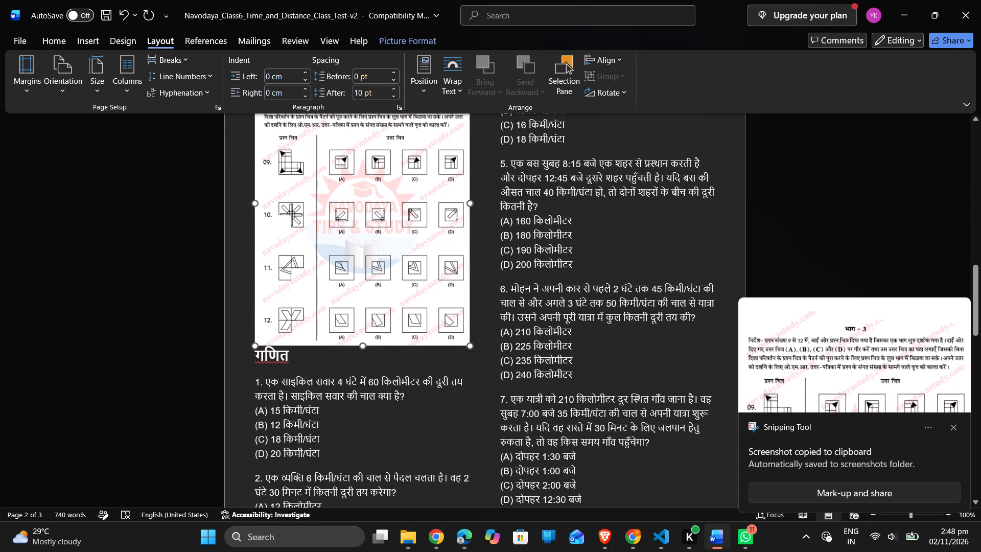
drag(250, 203, 239, 203)
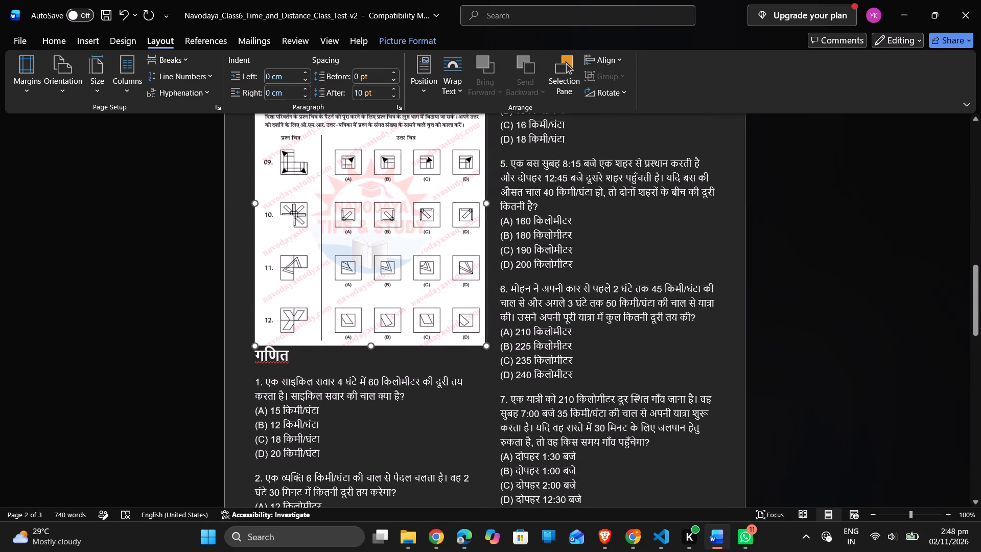
drag(239, 203, 238, 206)
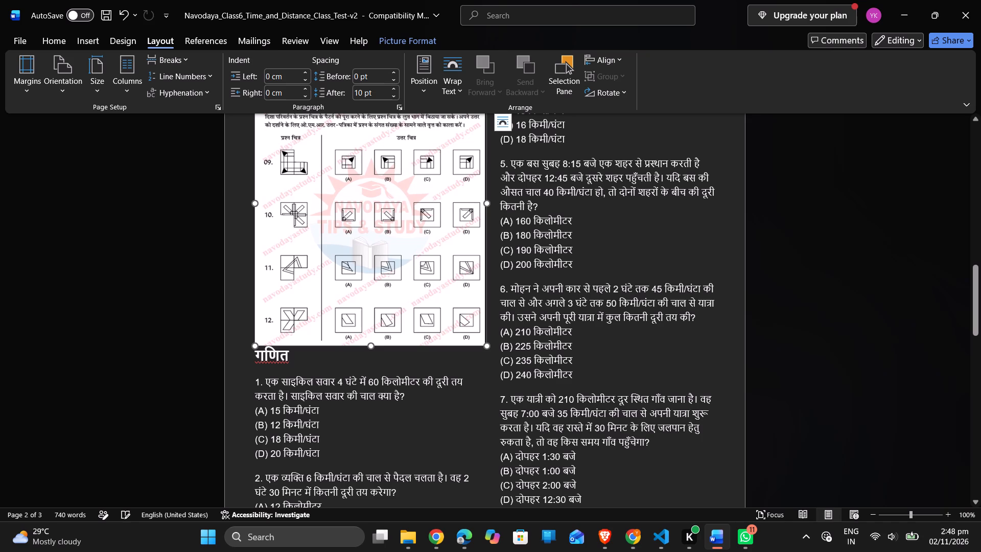
Stretch the भाग - 3 picture downward above the गणित heading, keeping its width, so its figures are taller, and deselect it.
click(367, 347)
drag(367, 347, 364, 433)
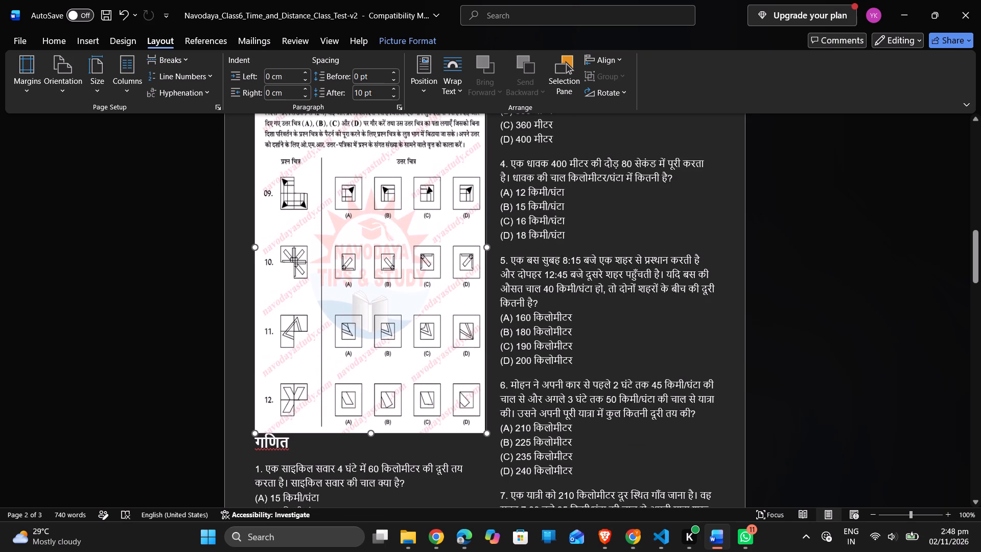
drag(364, 433, 365, 440)
scroll(365, 440, up, 2)
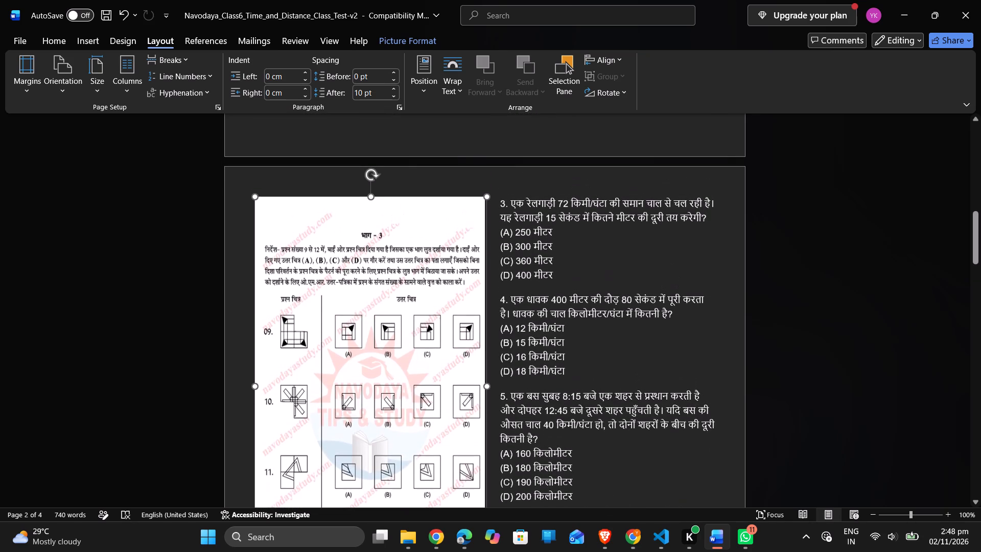
scroll(441, 332, down, 1)
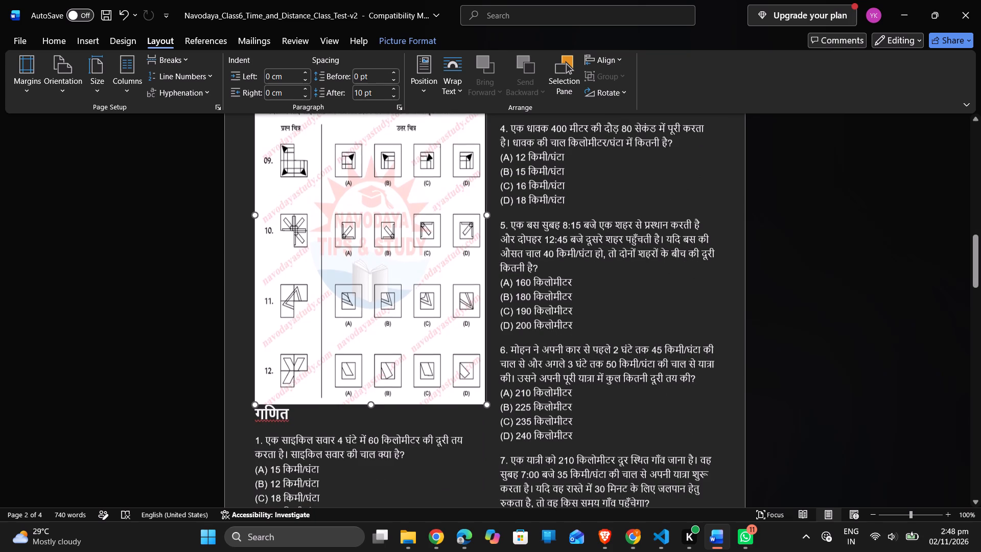
scroll(452, 332, down, 2)
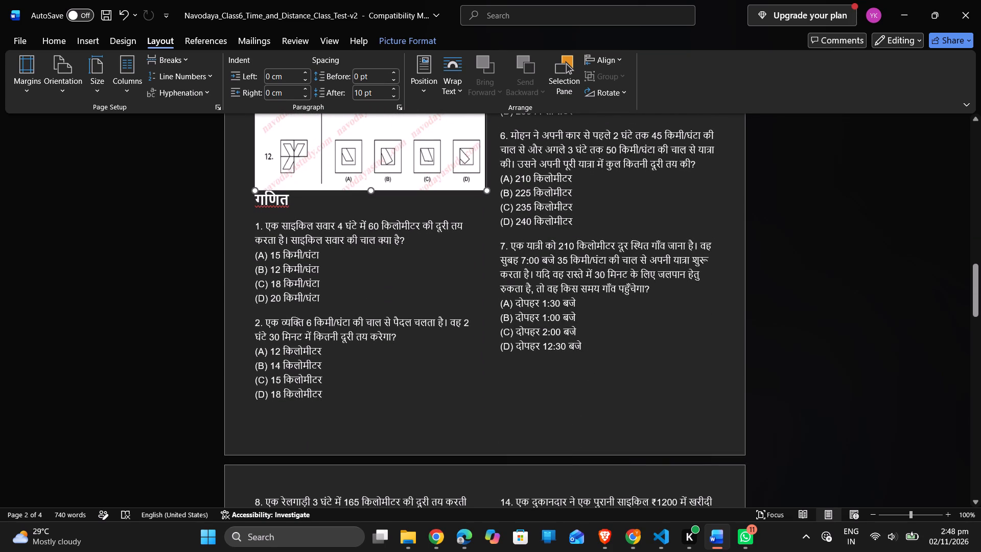
drag(372, 189, 373, 197)
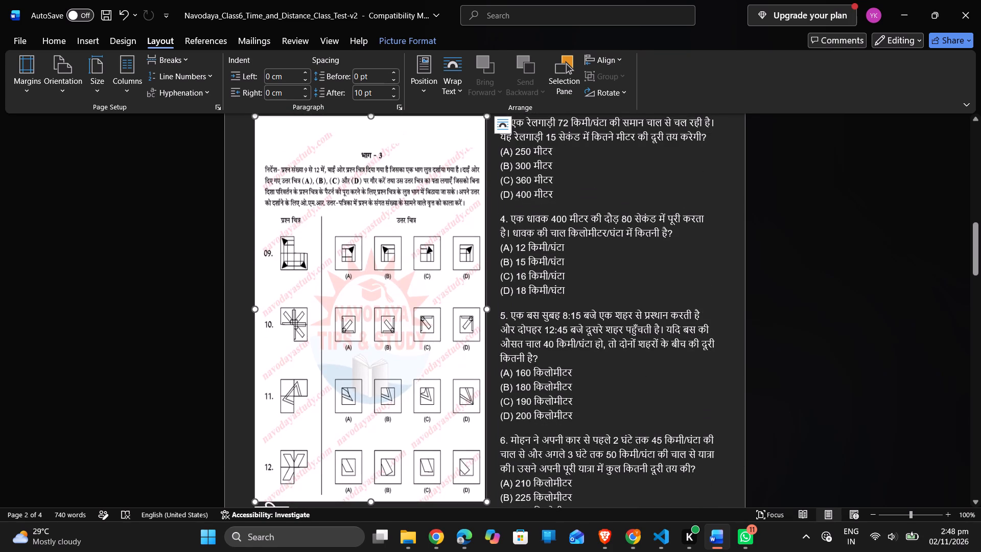
click(852, 251)
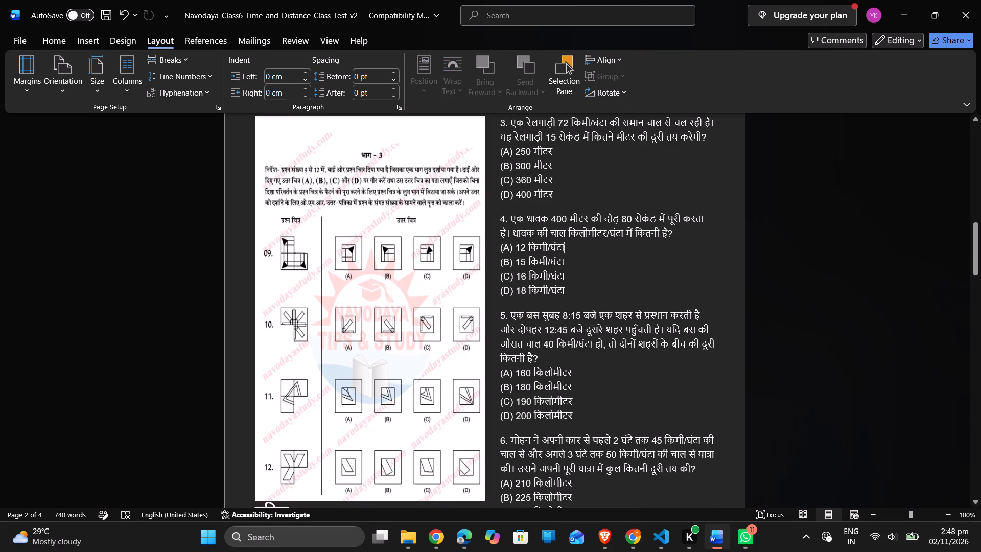
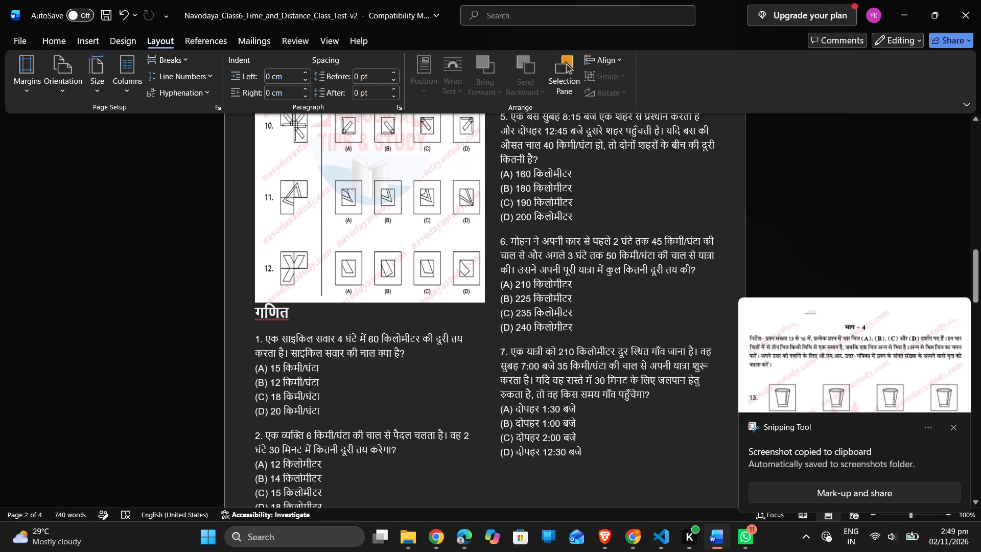
Paste the copied भाग - 4 question screenshot on a new line just before the गणित heading.
click(257, 313)
key(Return)
key(ctrl+v)
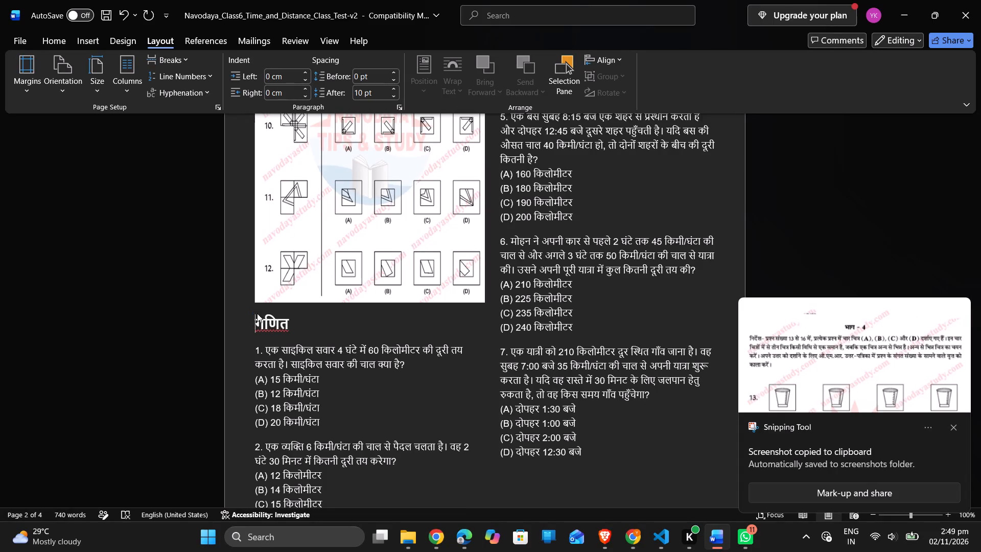
Widen the भाग - 4 question picture in the second column out to the page edge, keeping its height.
scroll(405, 314, up, 2)
click(562, 306)
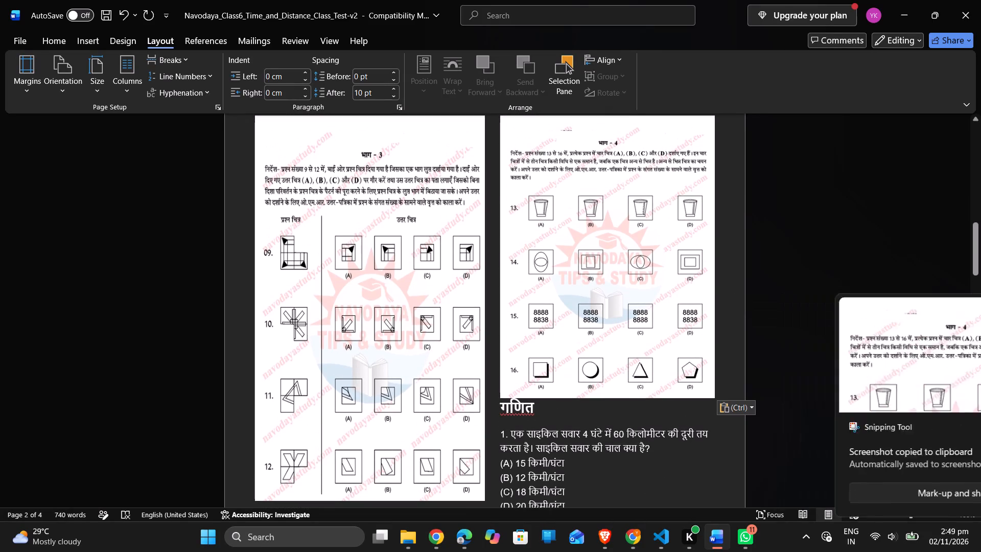
drag(499, 258, 497, 258)
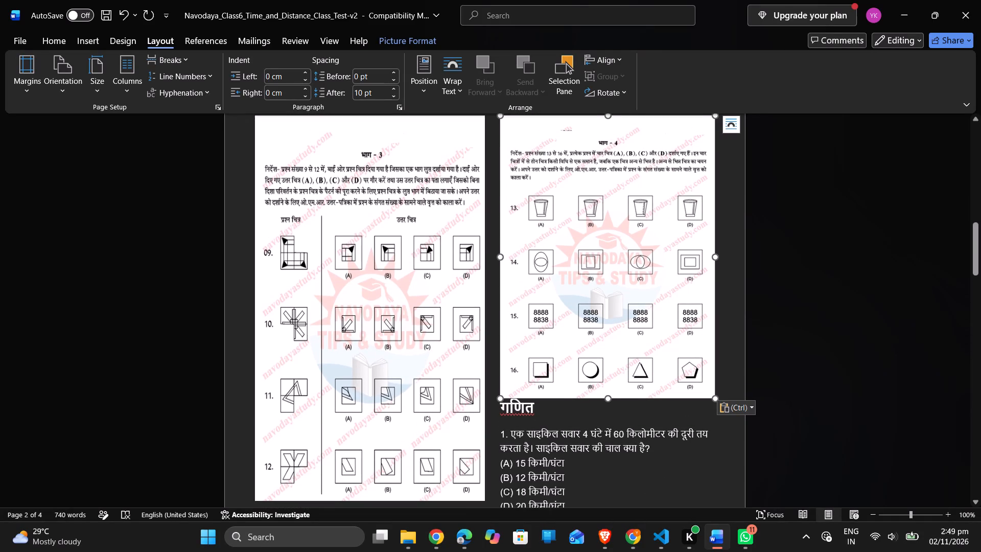
drag(497, 258, 470, 267)
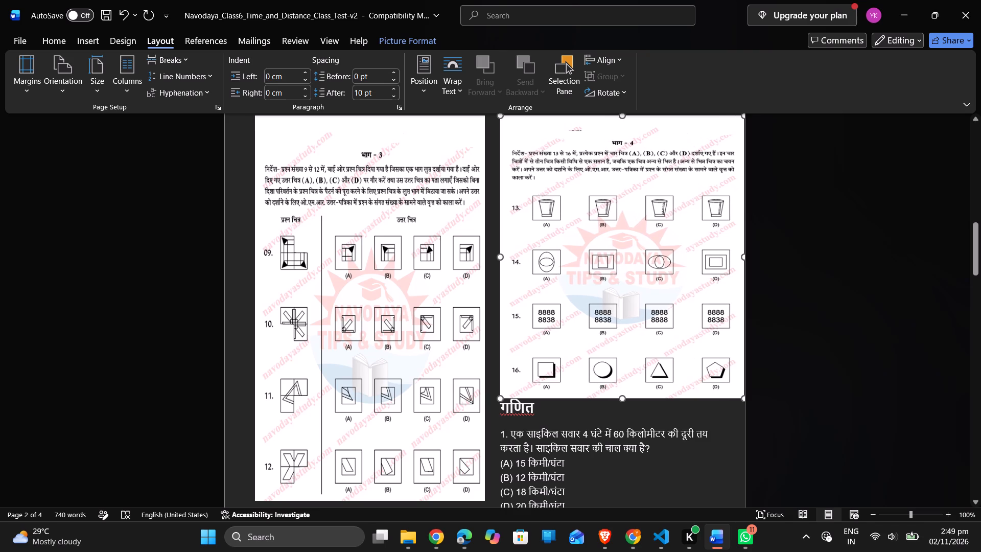
Narrow the भाग - 4 picture within the second column and stretch it down to level its bottom edge with the भाग - 3 picture's.
drag(470, 267, 479, 270)
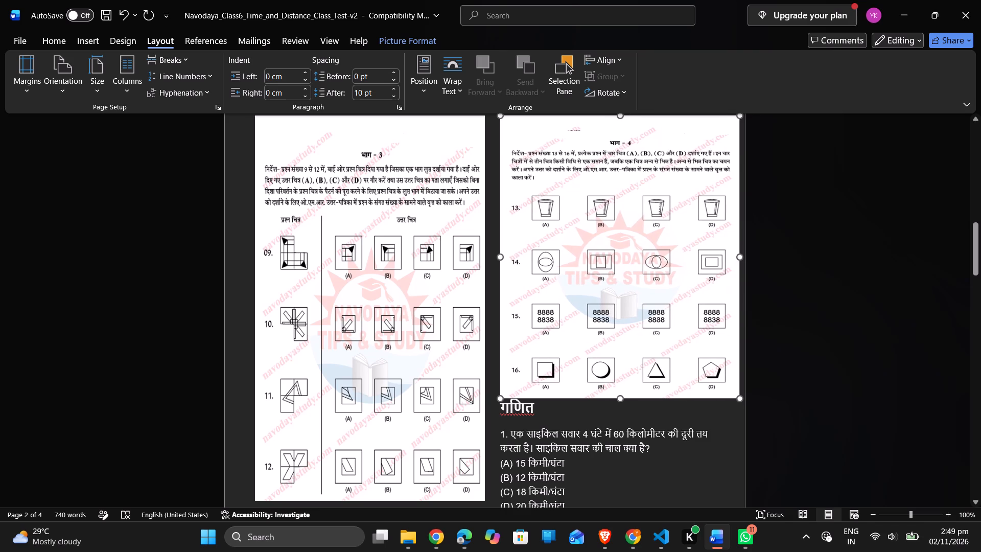
drag(479, 270, 489, 269)
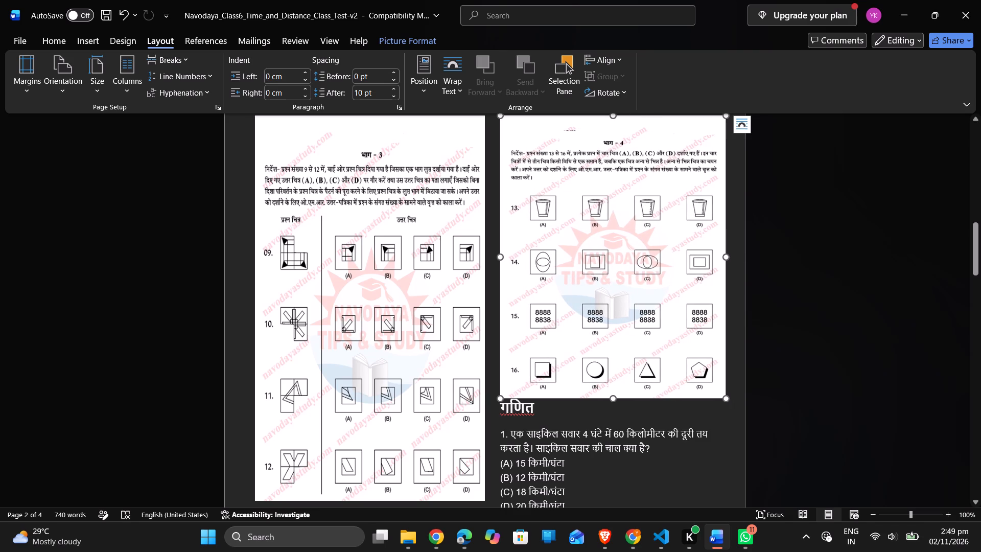
drag(612, 400, 619, 464)
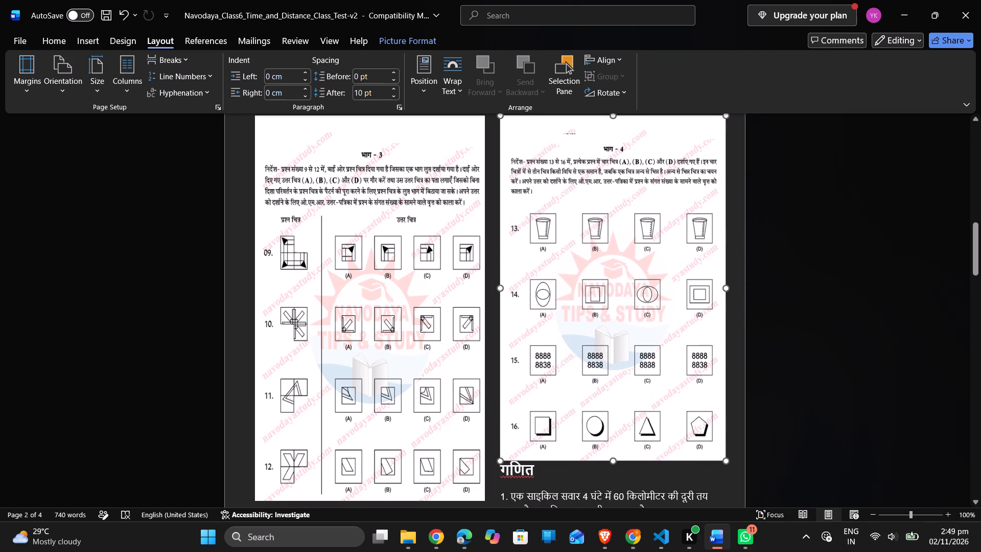
drag(619, 464, 615, 501)
click(806, 402)
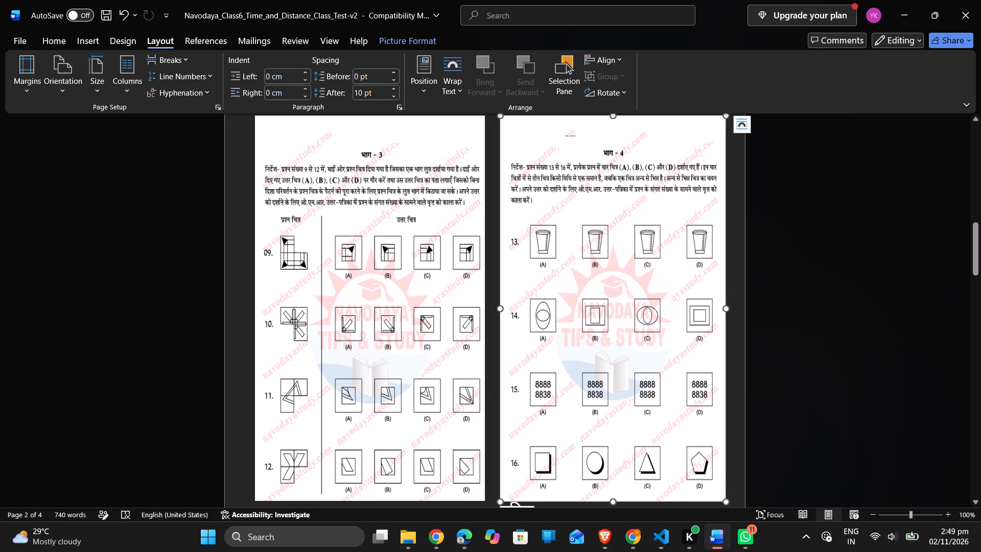
Examine the size, alignment and spacing of the four question pictures across the first two pages.
scroll(806, 402, down, 1)
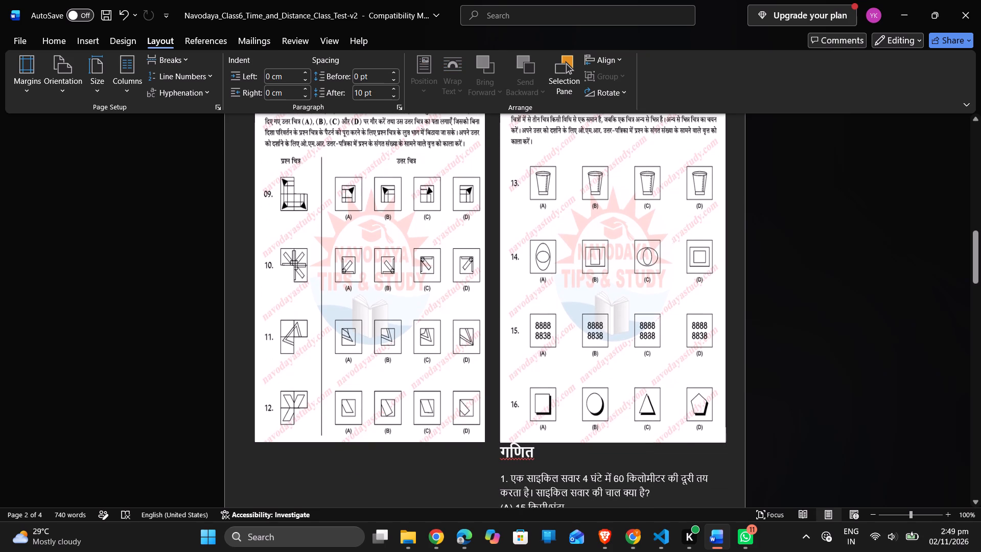
scroll(615, 344, up, 1)
ctrl+scroll(615, 344, up, 3)
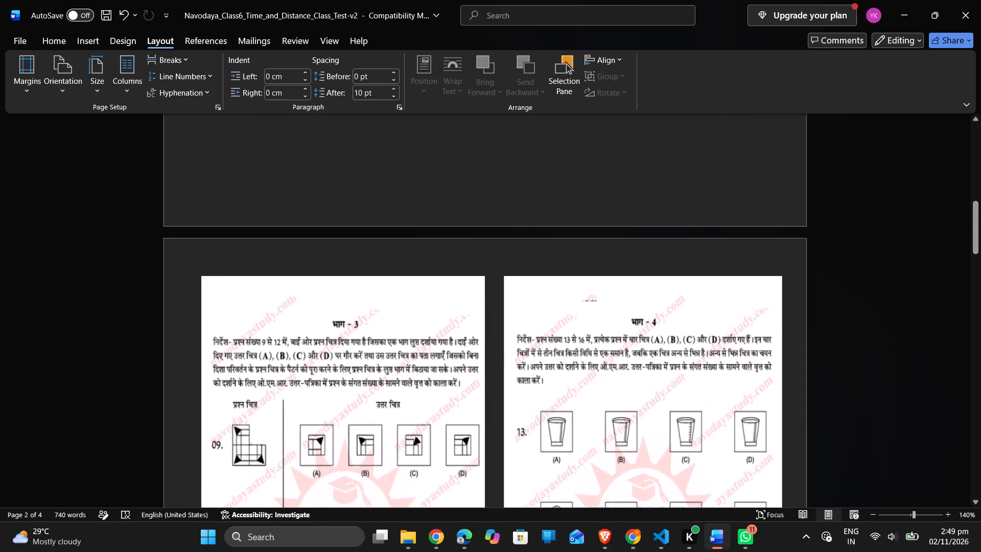
ctrl+scroll(615, 344, up, 7)
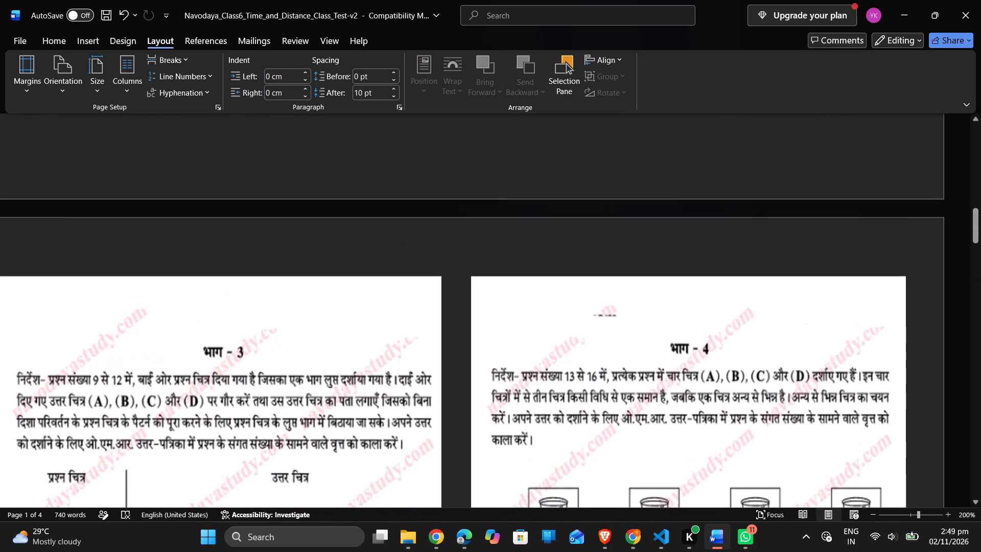
ctrl+scroll(618, 370, down, 6)
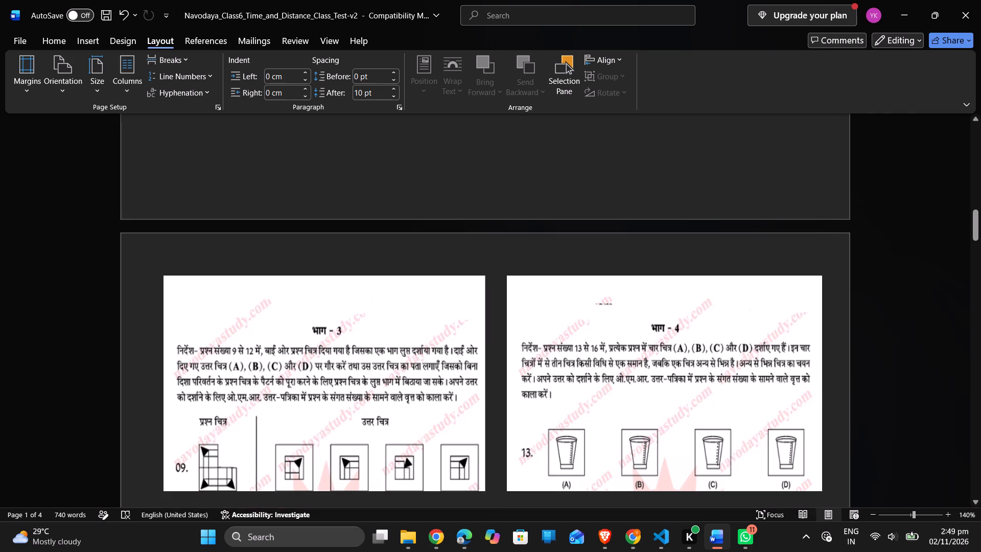
ctrl+scroll(618, 370, down, 1)
scroll(583, 409, down, 2)
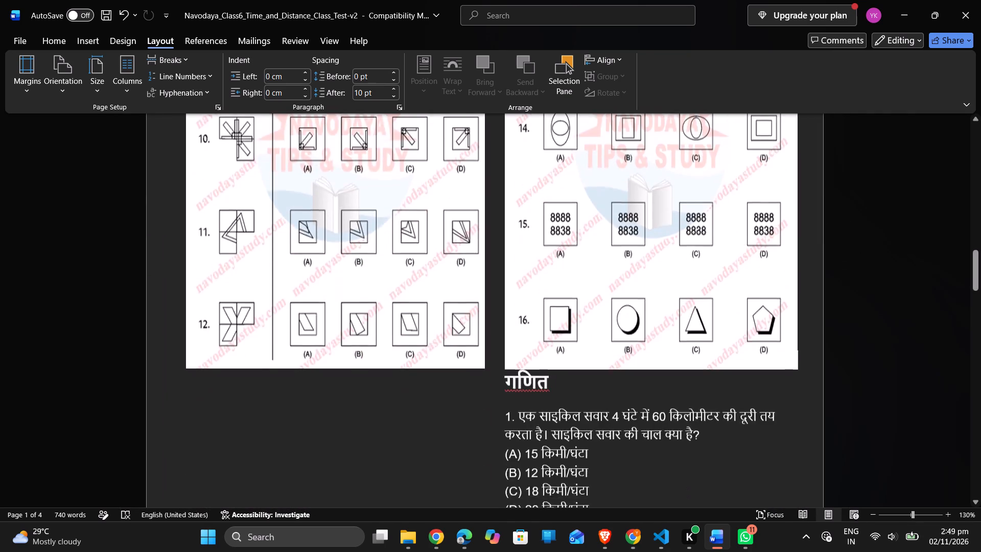
scroll(583, 409, up, 8)
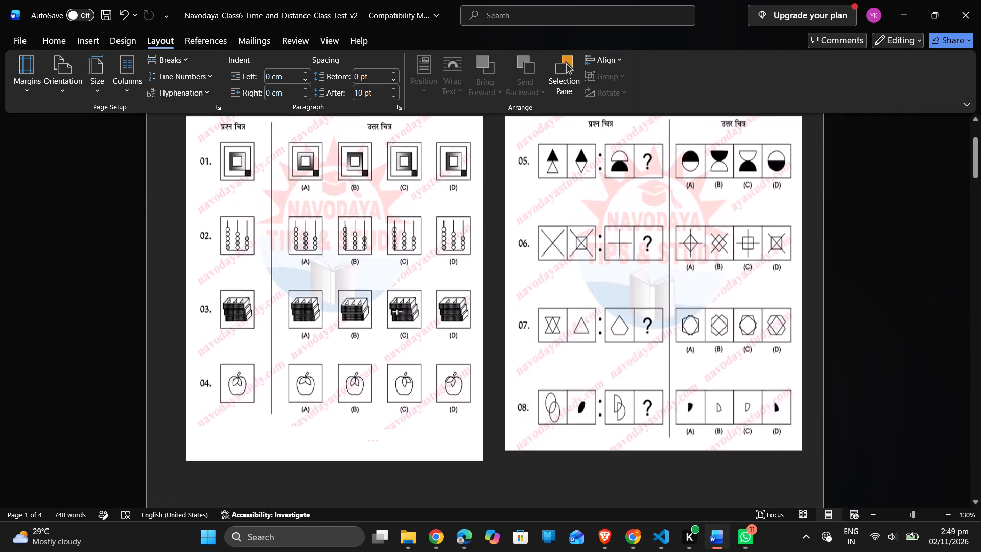
scroll(583, 409, up, 1)
scroll(583, 409, down, 4)
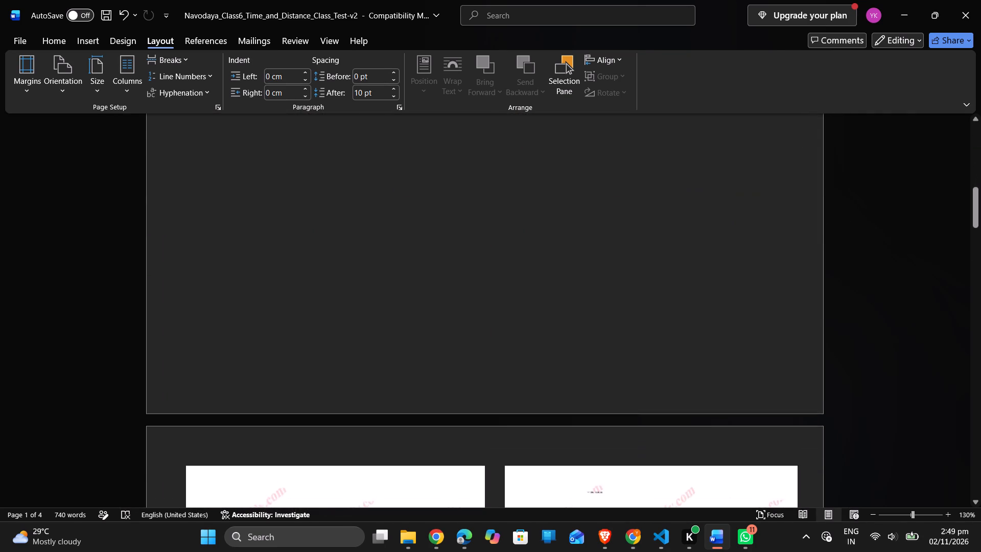
scroll(583, 409, down, 2)
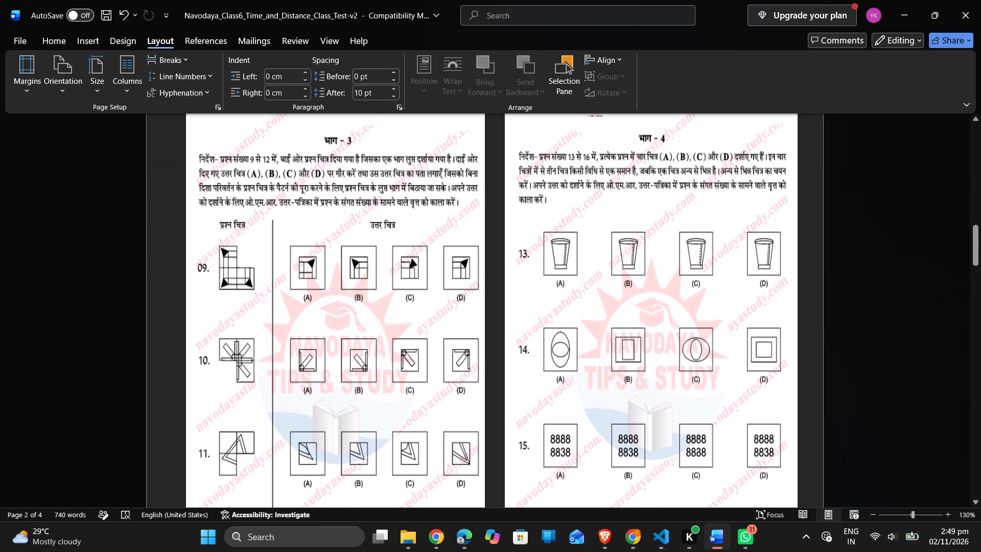
scroll(583, 409, up, 4)
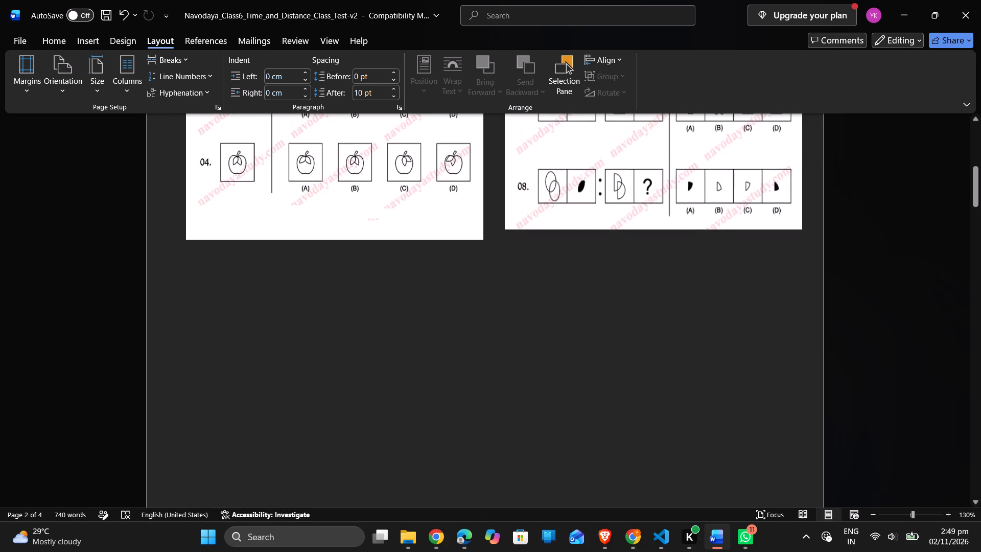
scroll(465, 400, up, 1)
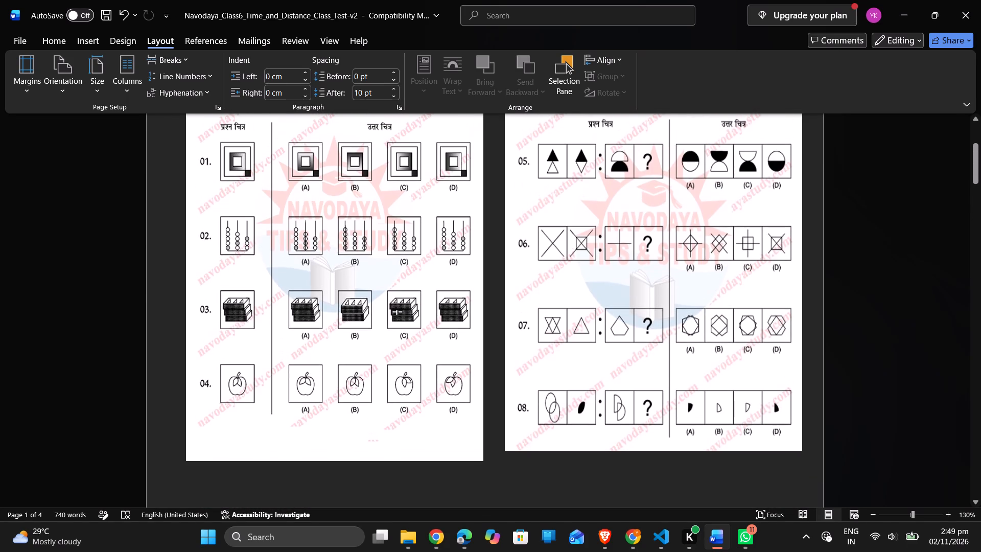
Shorten the भाग - 1 picture by just under a third from its bottom edge, keeping its width.
click(351, 464)
click(367, 390)
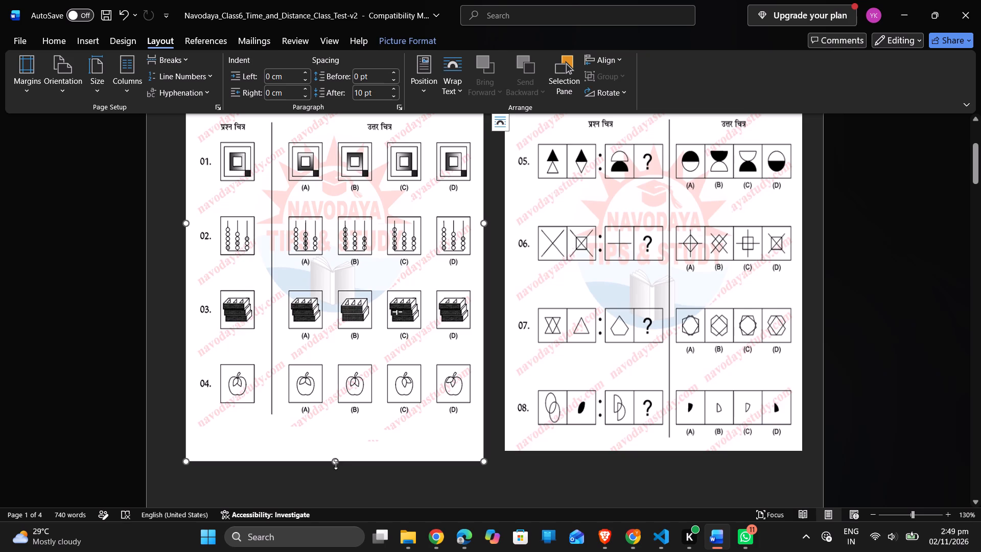
drag(336, 464, 344, 363)
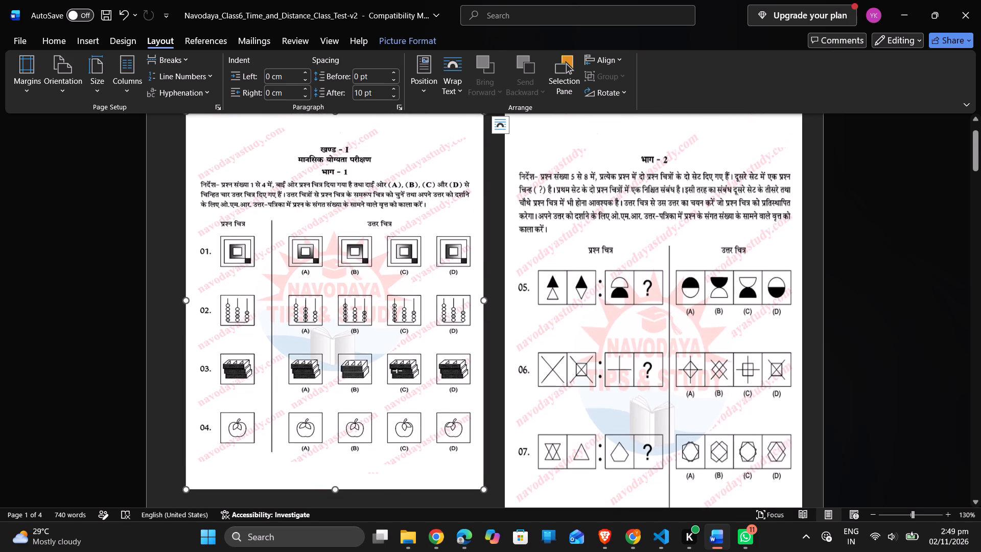
scroll(414, 371, down, 1)
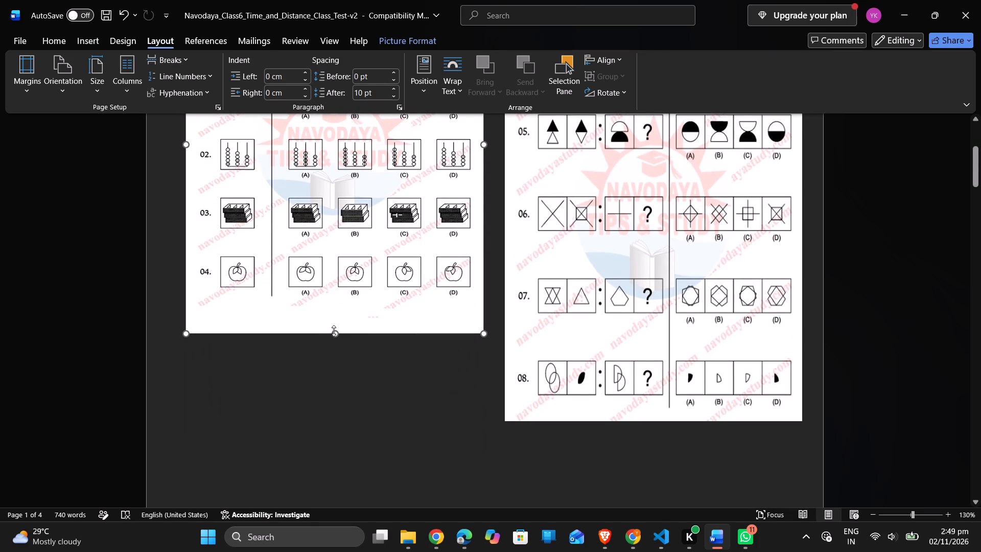
drag(335, 332, 338, 294)
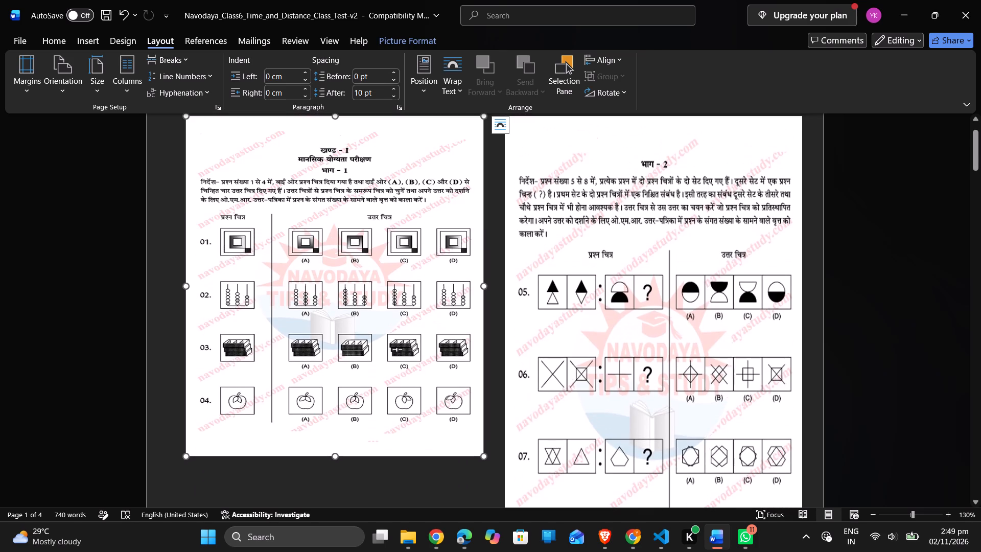
Try to delete the break before the भाग - 2 picture at the top of the second column.
click(598, 223)
scroll(574, 222, up, 1)
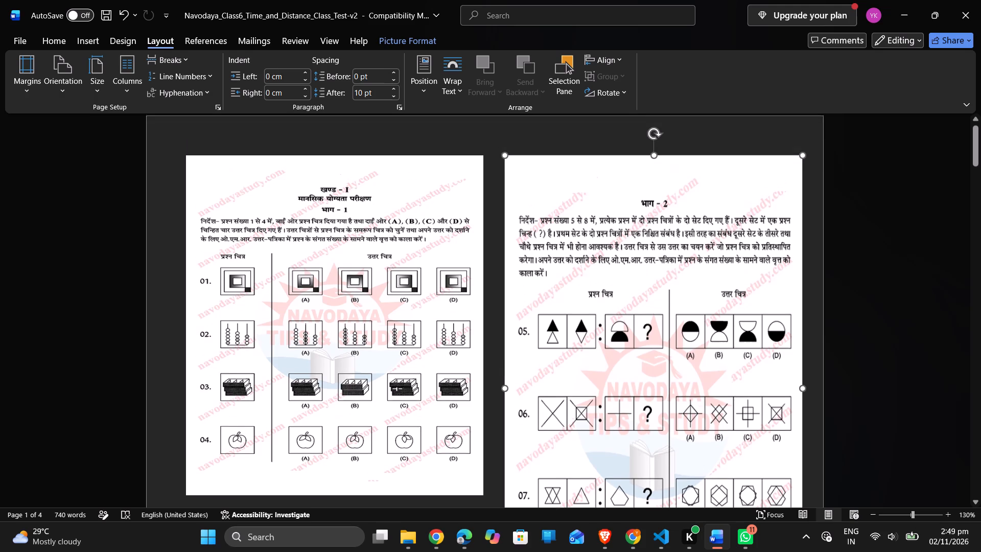
scroll(574, 222, up, 1)
click(499, 171)
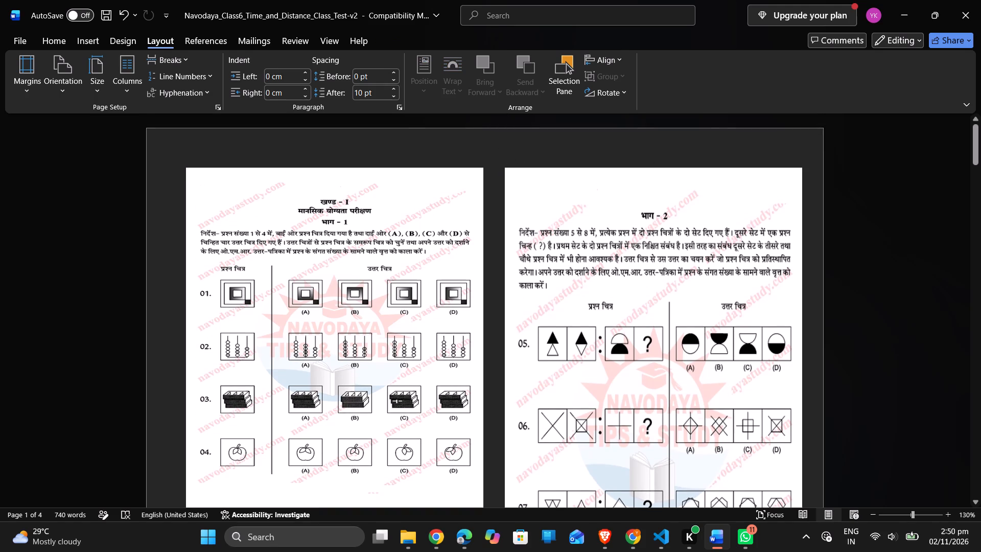
click(501, 173)
key(BackSpace)
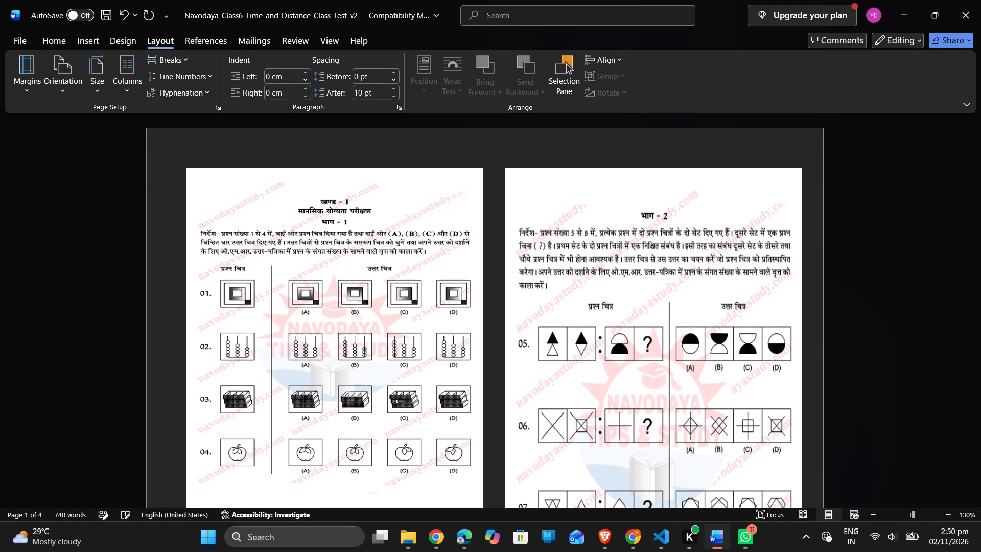
Move the भाग - 2 picture out of the second column to below the भाग - 1 picture in the first column.
click(592, 234)
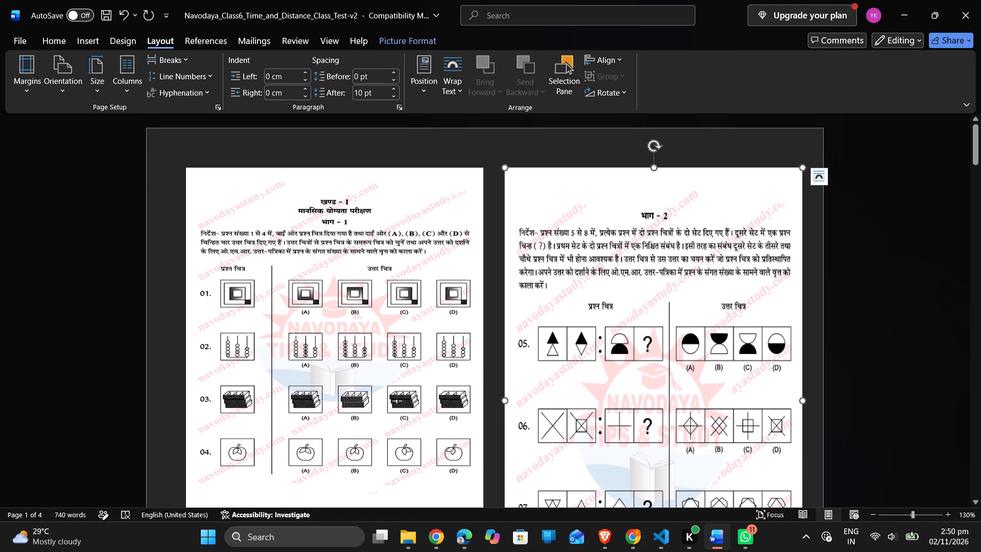
key(ctrl+x)
scroll(351, 385, down, 1)
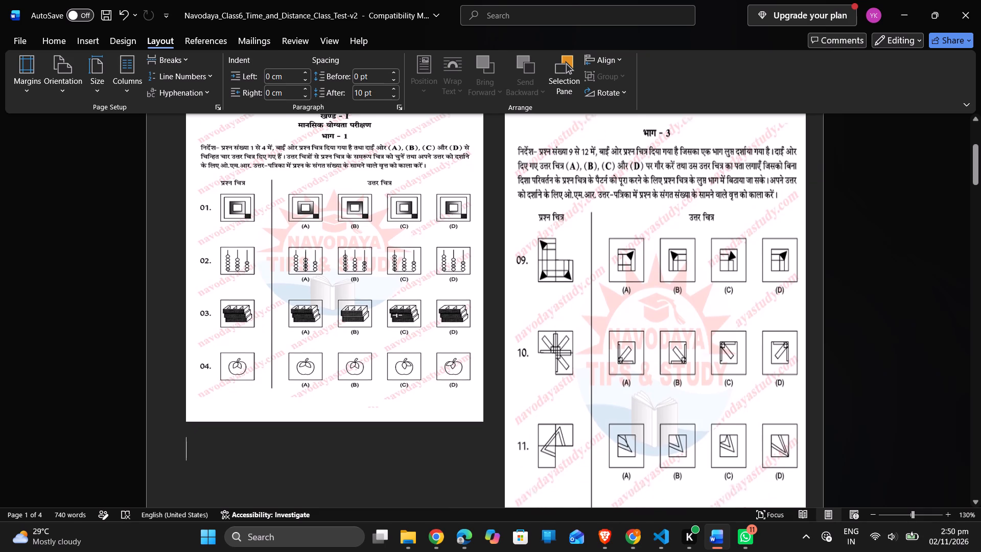
scroll(351, 385, down, 1)
key(ctrl+v)
scroll(381, 375, up, 5)
scroll(381, 375, down, 2)
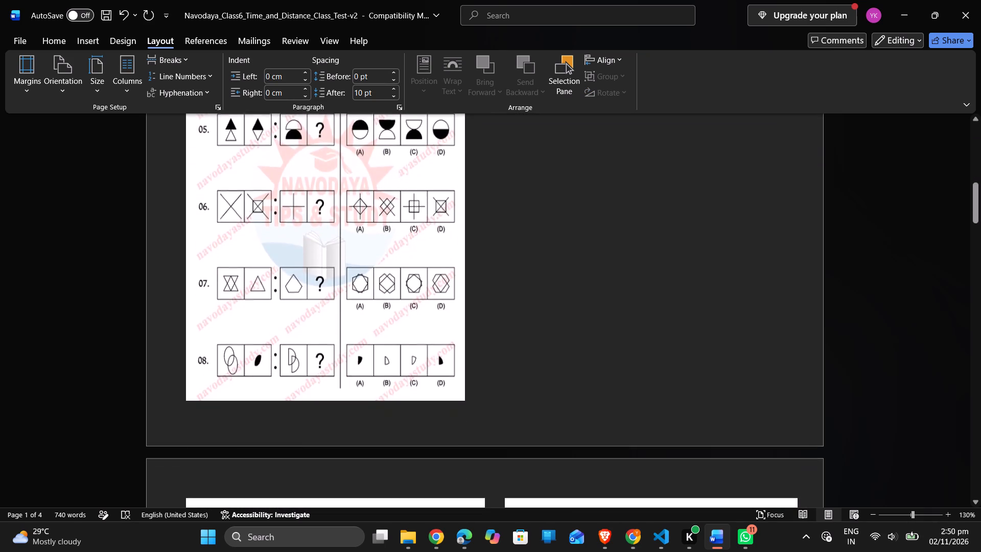
Shorten the भाग - 2 picture slightly from its bottom edge, keeping its width.
click(352, 249)
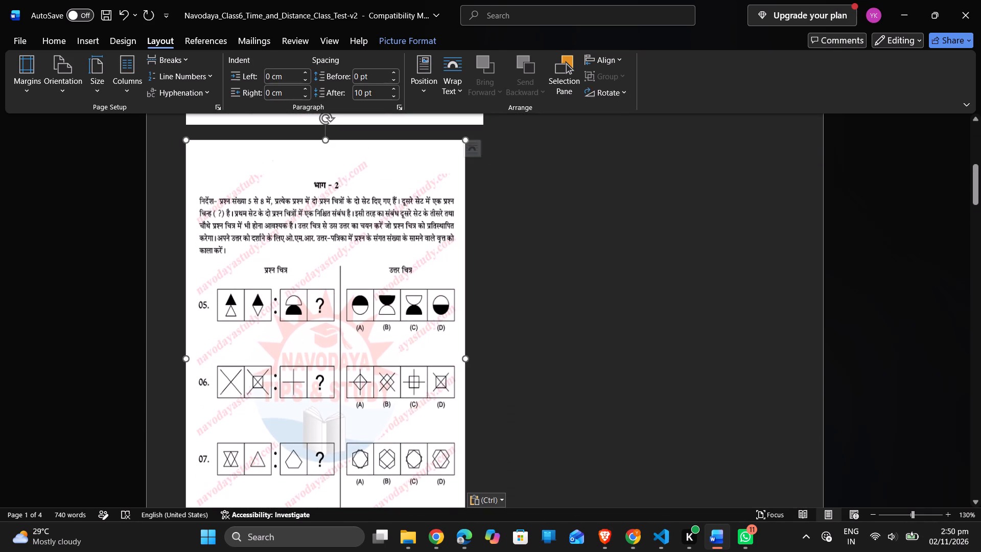
scroll(352, 249, down, 1)
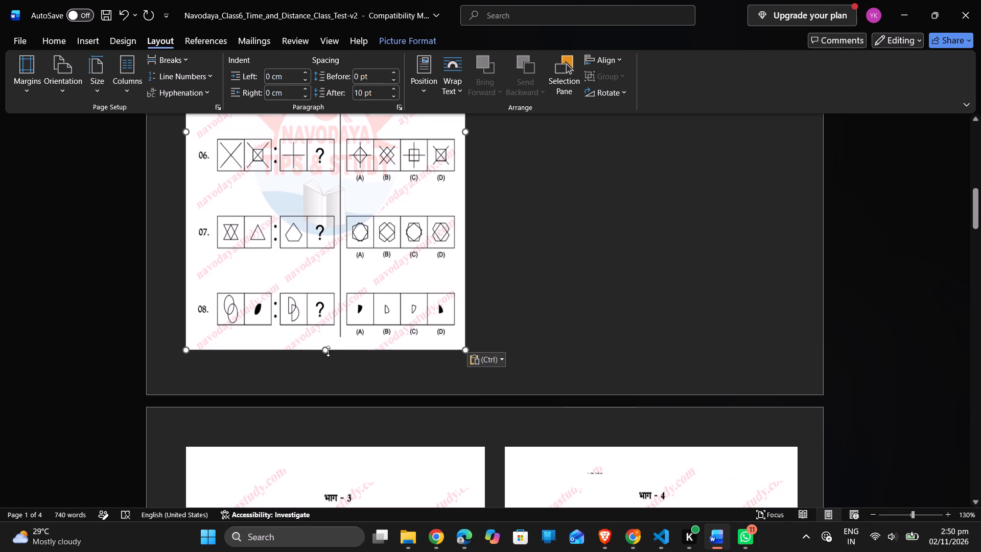
drag(328, 351, 338, 313)
Widen the भाग - 2 picture to the full width of the first column, keeping its height.
scroll(338, 313, up, 1)
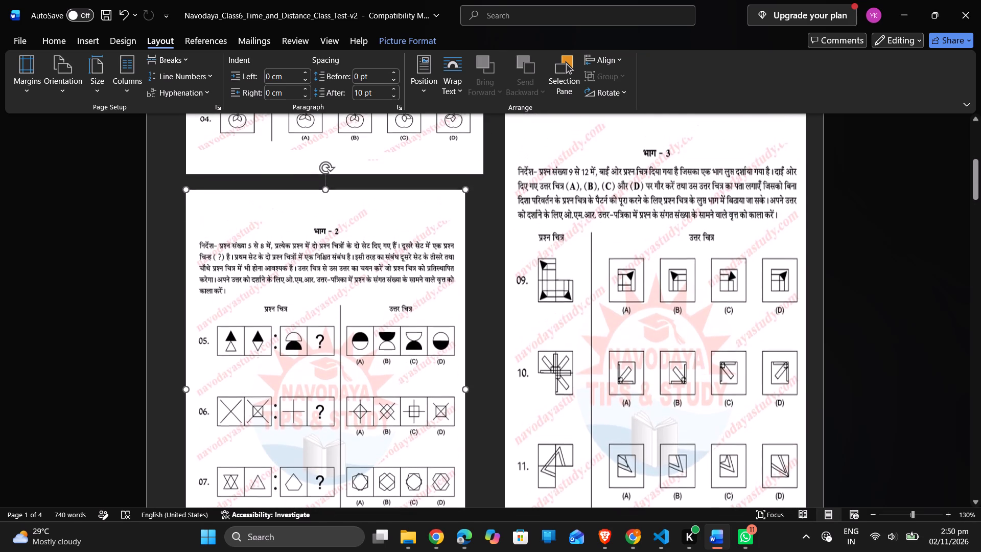
scroll(365, 344, up, 1)
scroll(346, 283, up, 1)
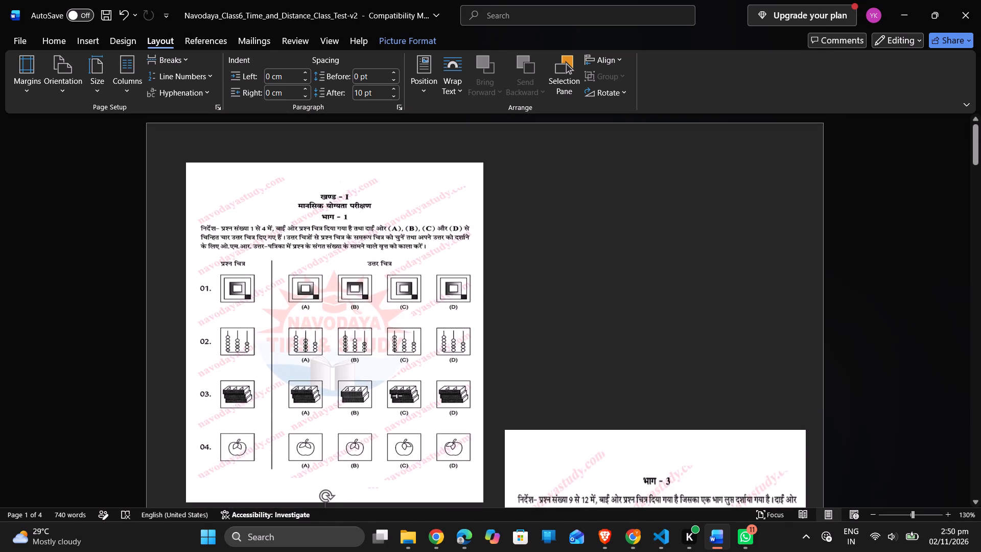
click(351, 312)
scroll(351, 329, down, 1)
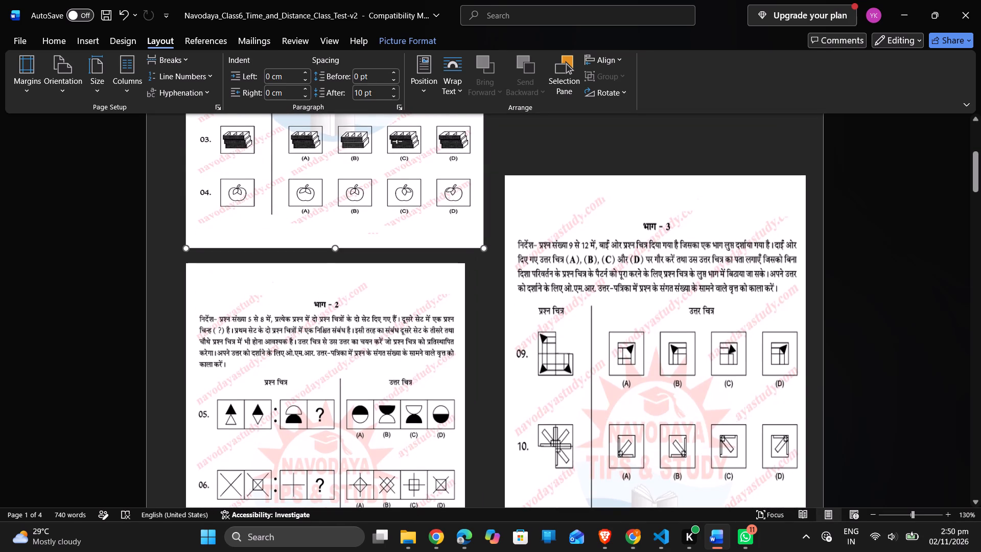
click(207, 382)
scroll(207, 382, down, 1)
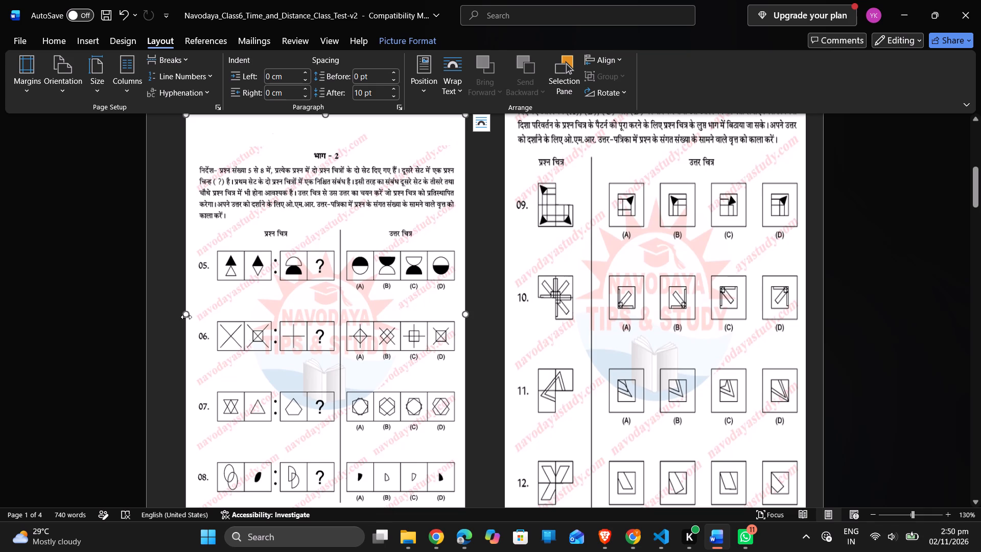
drag(186, 315, 159, 320)
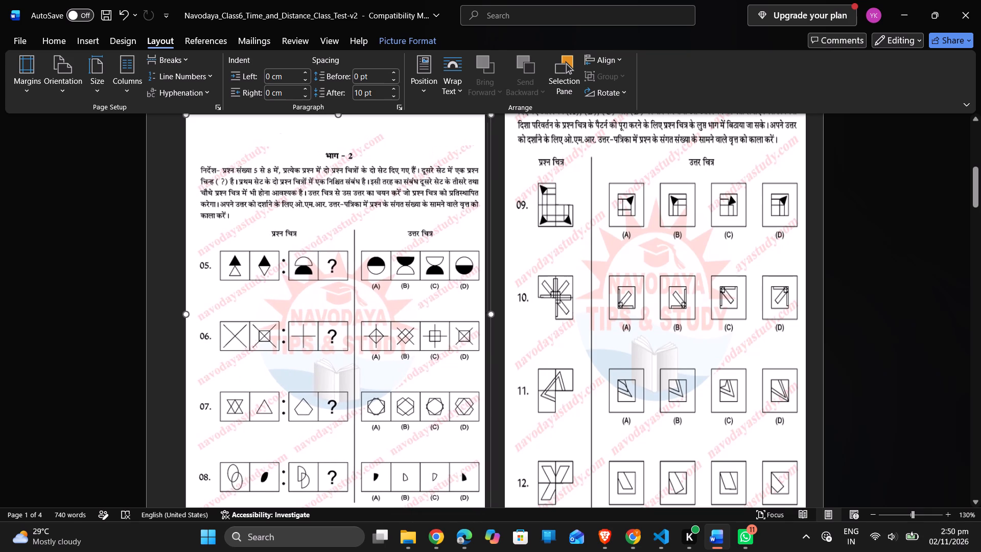
drag(159, 320, 162, 322)
drag(162, 322, 167, 323)
scroll(167, 323, down, 1)
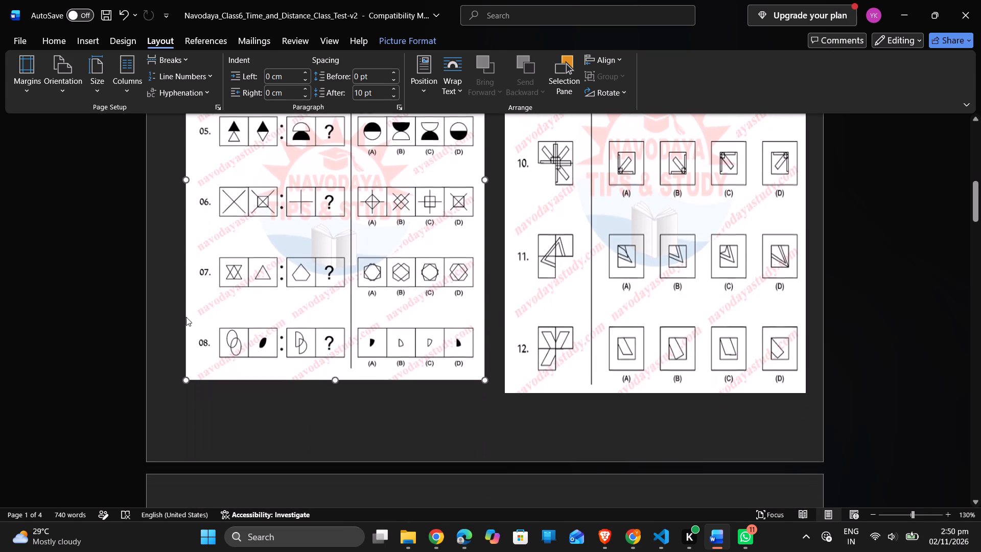
scroll(330, 359, up, 2)
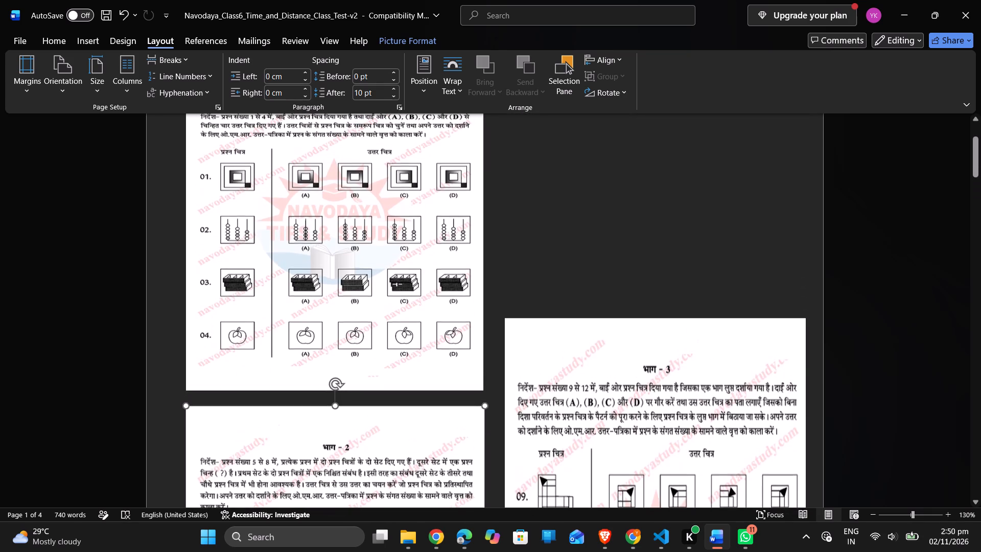
Lengthen the भाग - 1 picture in the first column from its bottom edge, keeping its width.
click(372, 356)
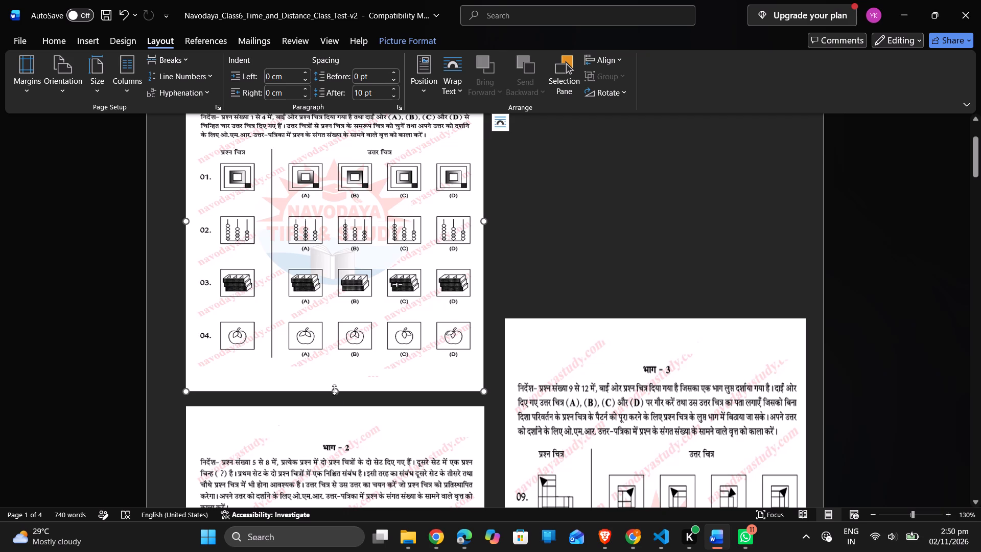
drag(335, 390, 337, 432)
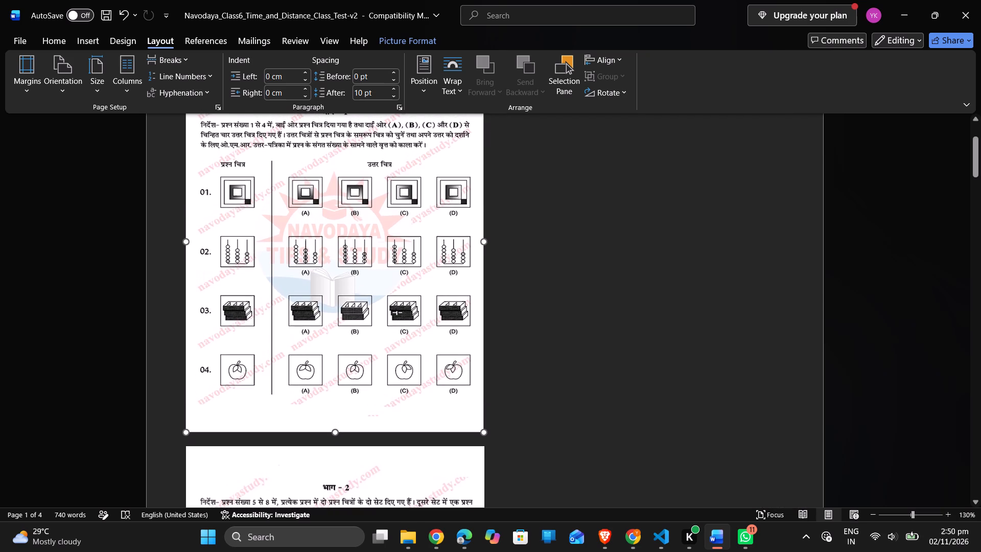
drag(337, 432, 337, 432)
scroll(337, 432, down, 4)
scroll(337, 432, up, 1)
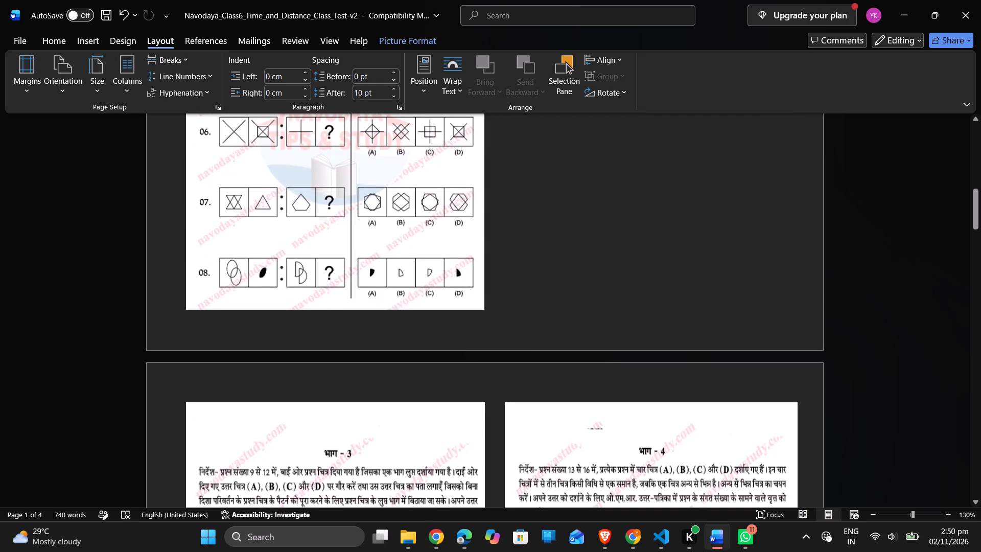
scroll(337, 432, up, 3)
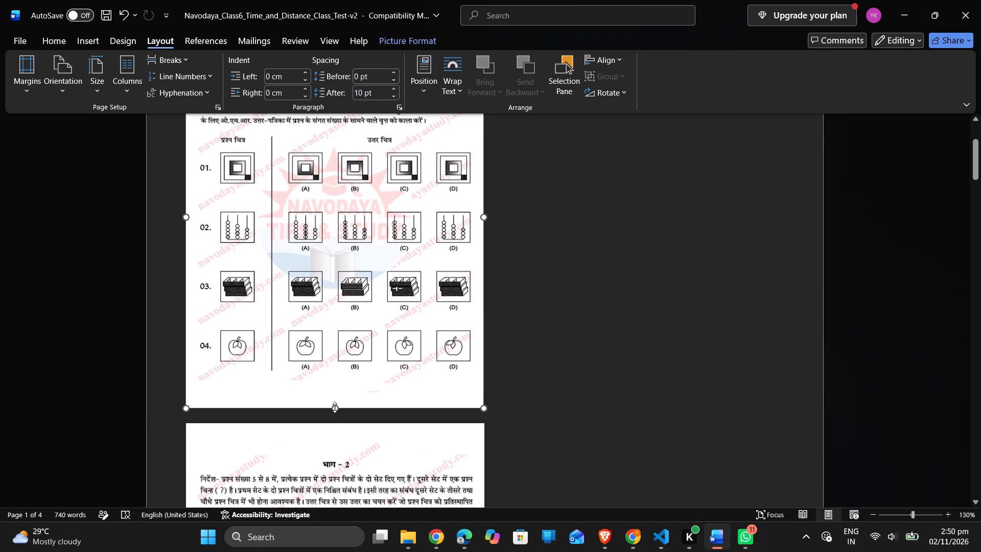
click(335, 407)
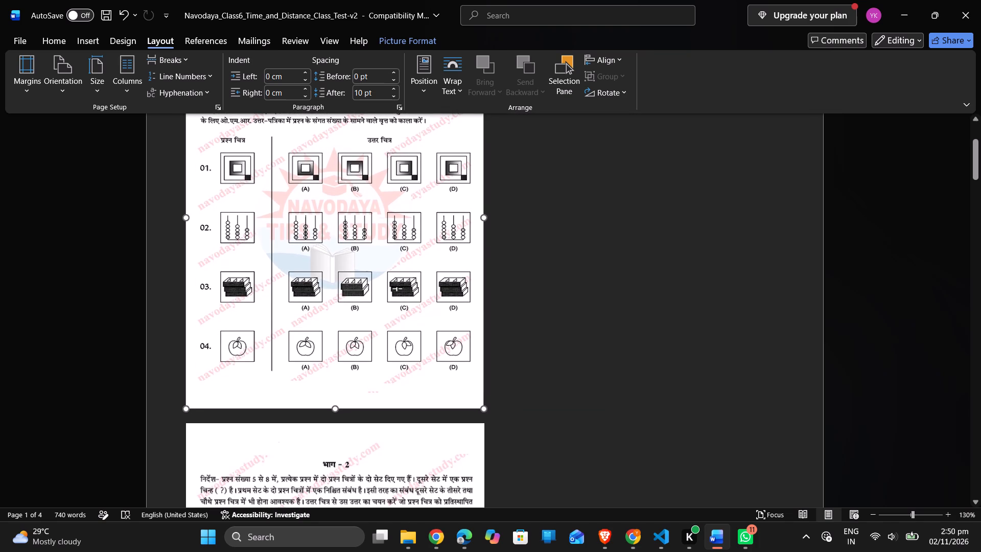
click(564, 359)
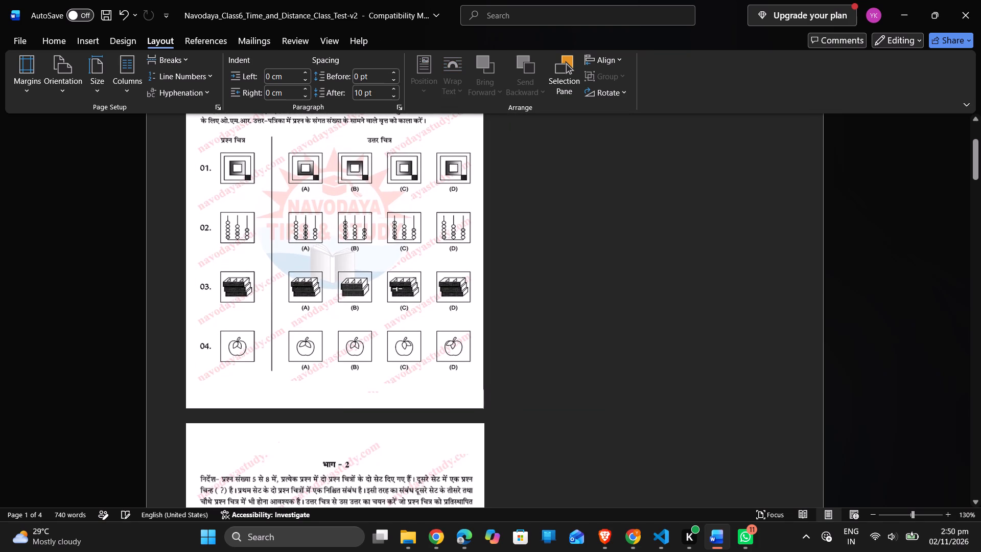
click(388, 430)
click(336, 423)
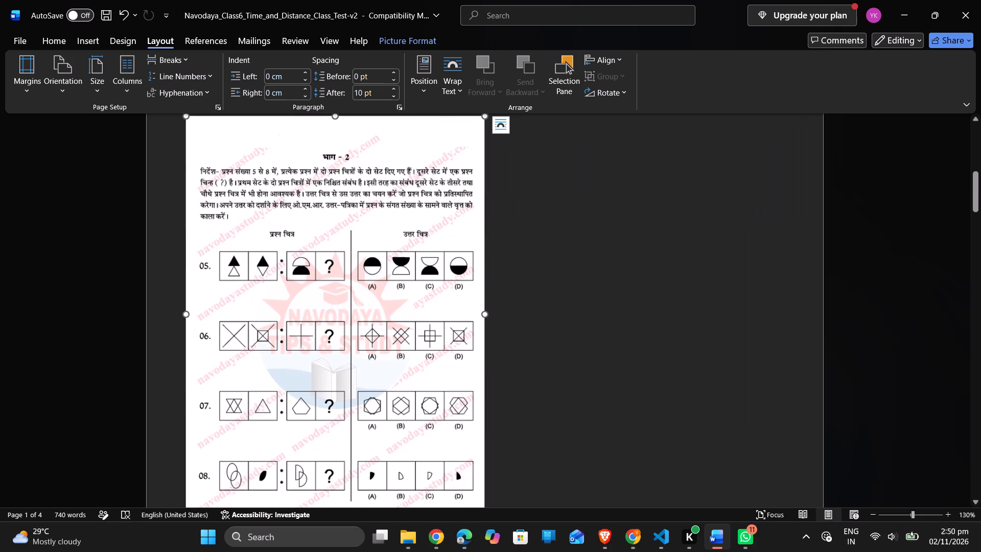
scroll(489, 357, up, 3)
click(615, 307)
Shorten the भाग - 3 picture strongly from its bottom edge, keeping its width.
scroll(615, 307, down, 5)
click(245, 386)
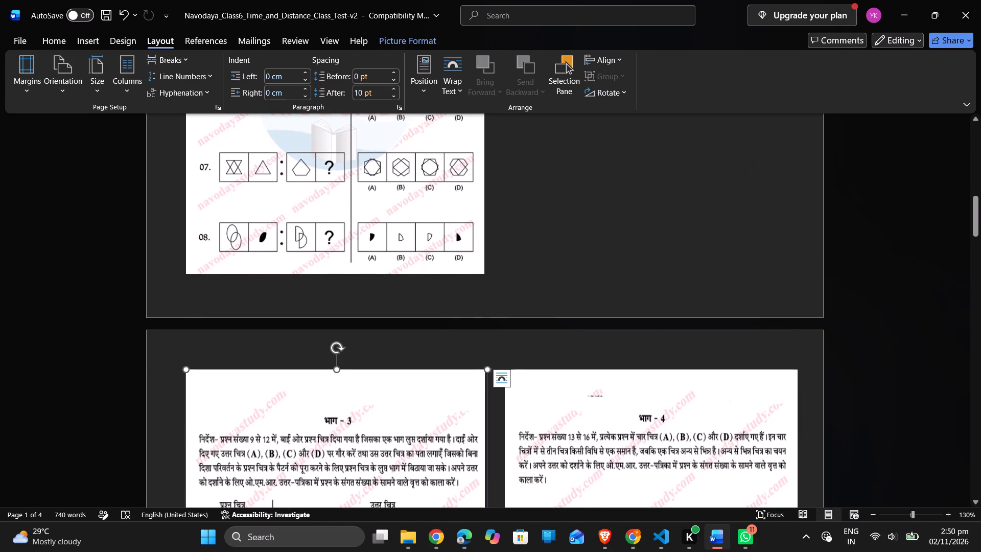
click(181, 377)
click(244, 374)
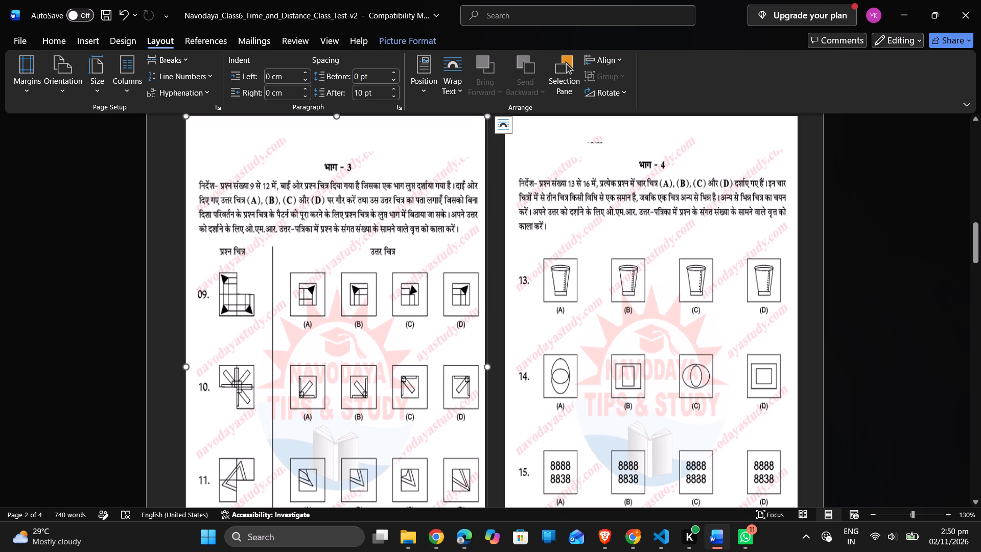
scroll(291, 360, down, 1)
click(291, 360)
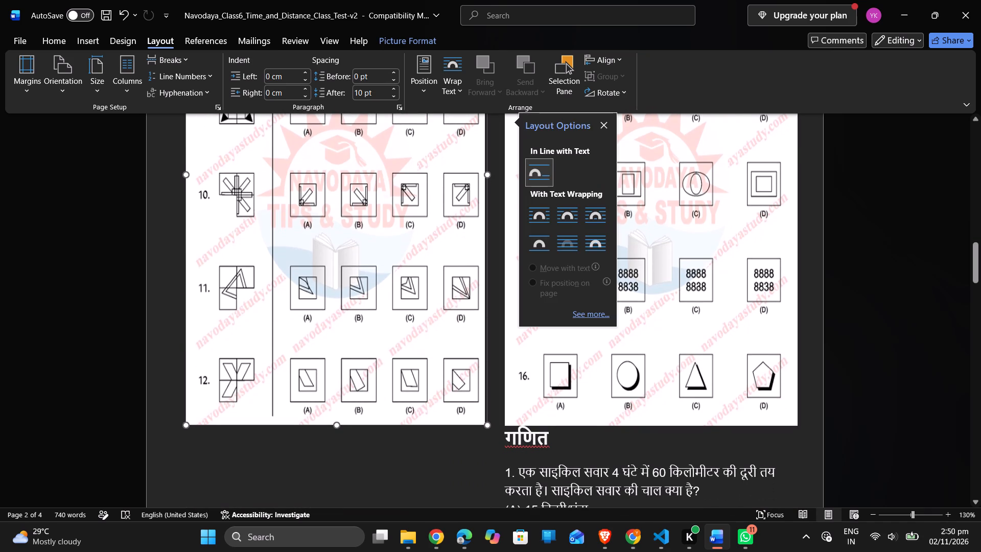
drag(338, 425, 355, 272)
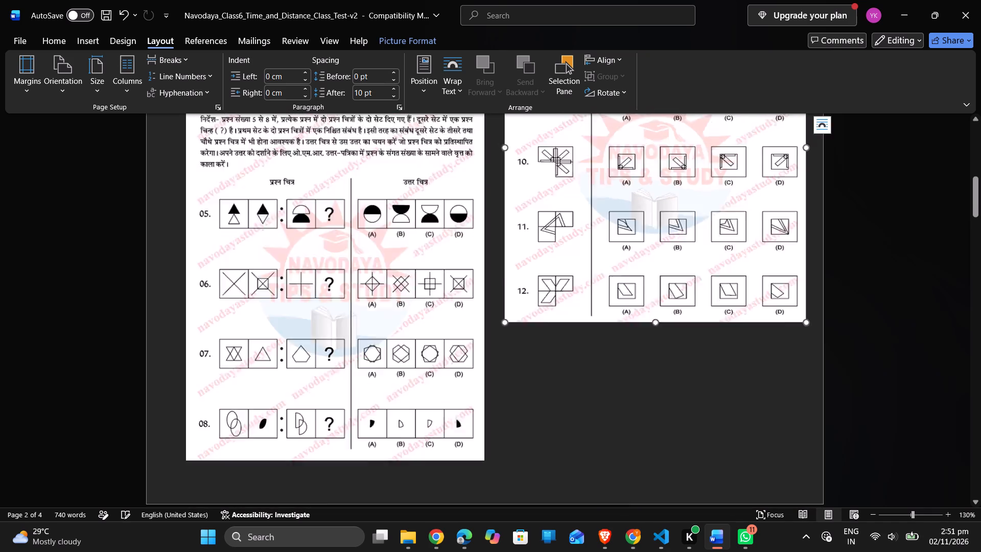
Move the भाग - 3 picture up to the very top of the second column on page 1.
scroll(355, 272, up, 1)
drag(588, 316, 587, 265)
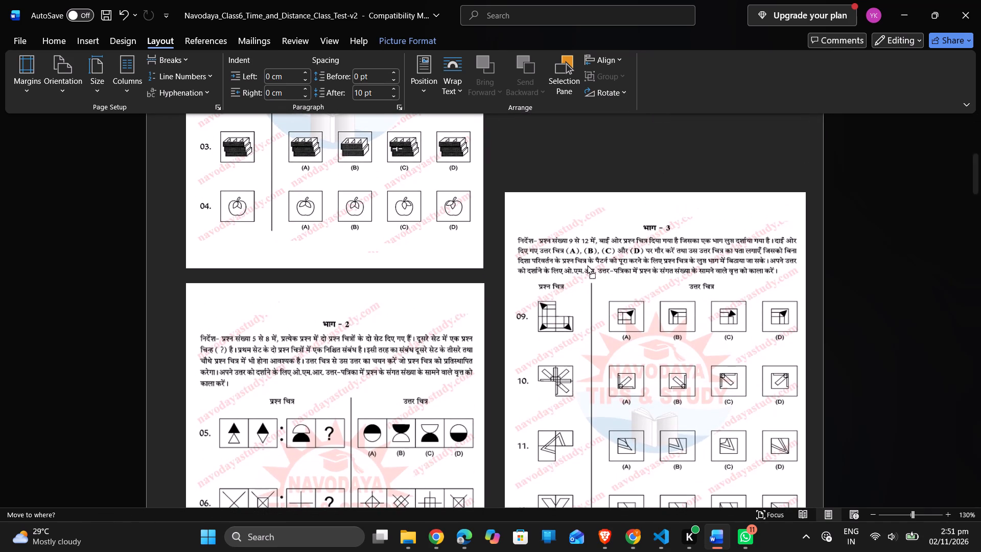
drag(587, 265, 589, 190)
scroll(589, 225, up, 1)
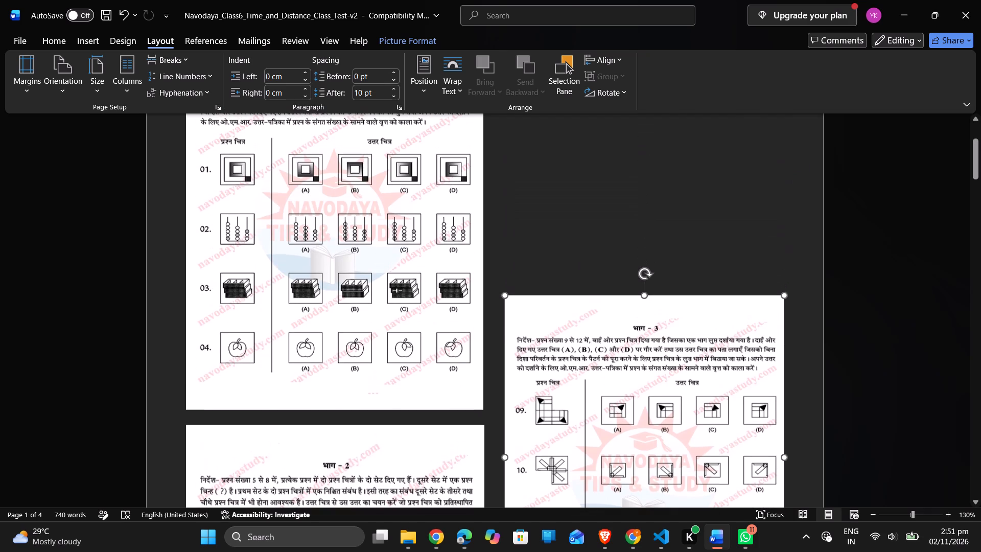
drag(611, 362, 609, 231)
scroll(609, 231, up, 1)
drag(606, 394, 617, 275)
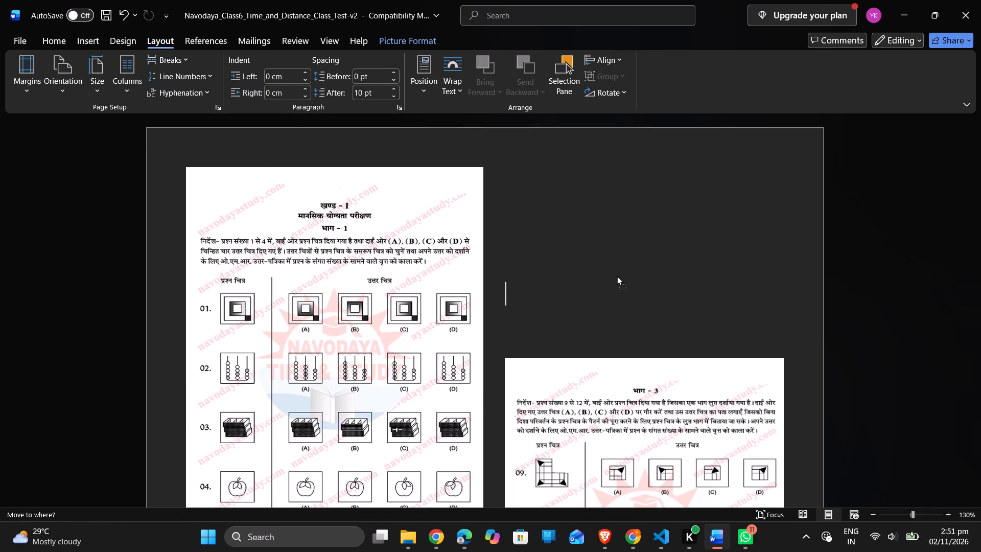
drag(617, 275, 617, 182)
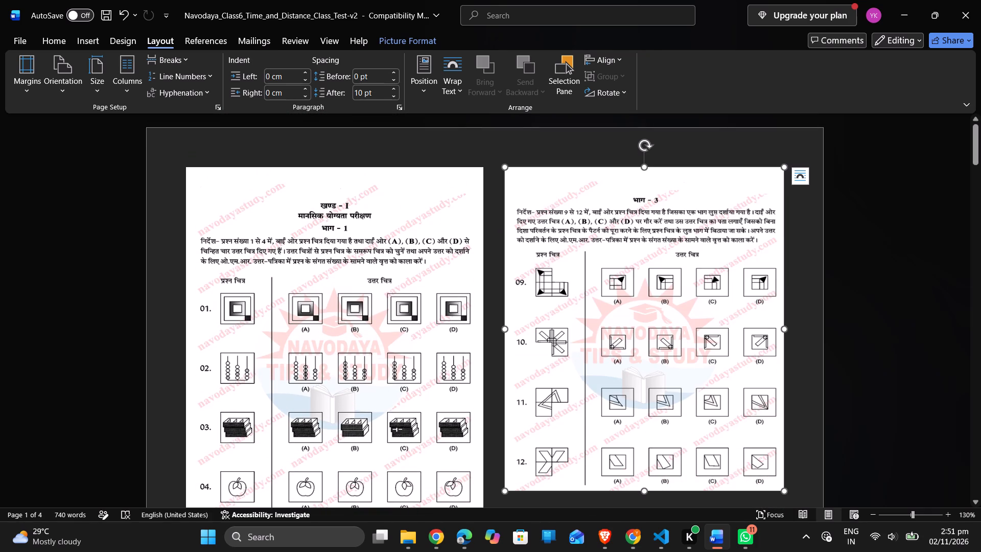
Widen the भाग - 3 picture to nearly the full width of the second column, keeping its height.
drag(507, 330, 479, 341)
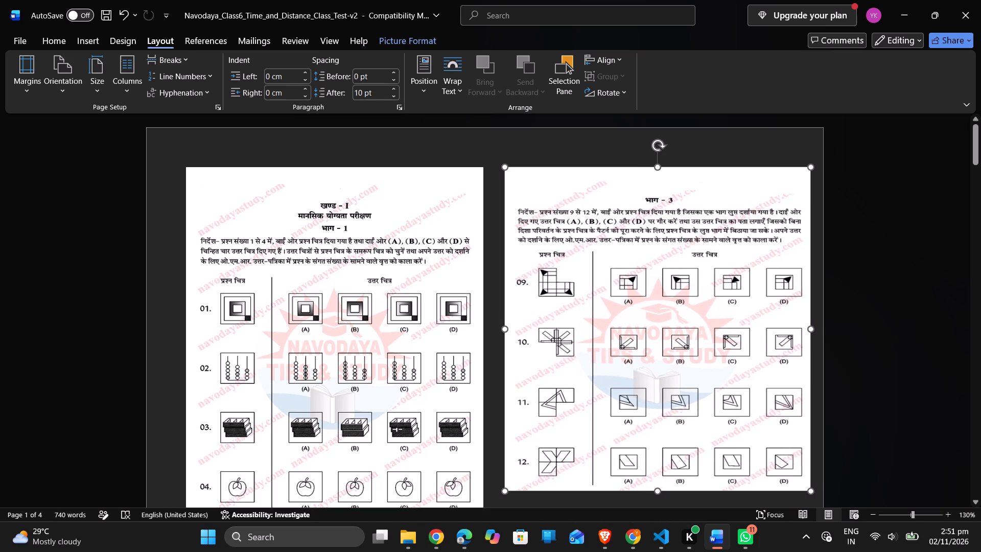
drag(479, 341, 488, 343)
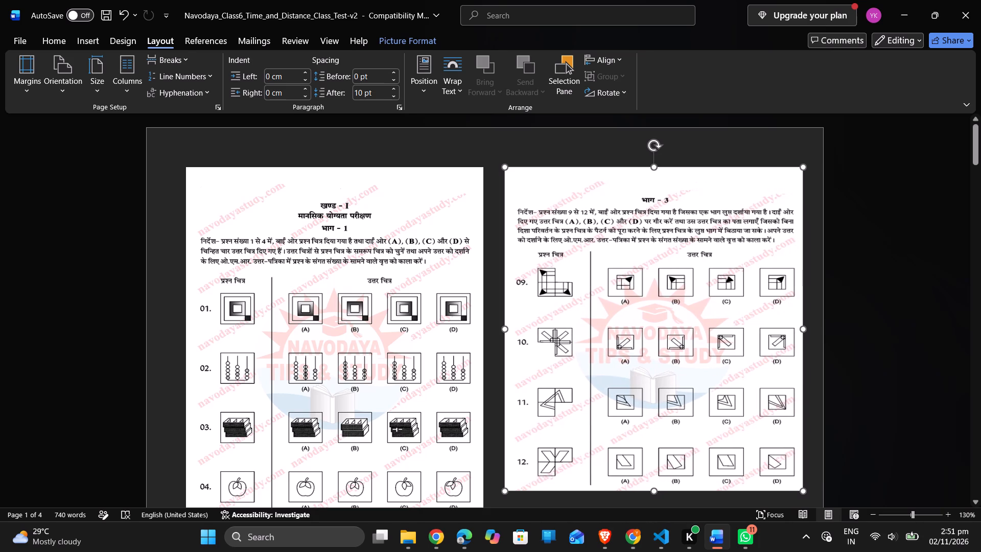
drag(488, 343, 492, 344)
click(888, 327)
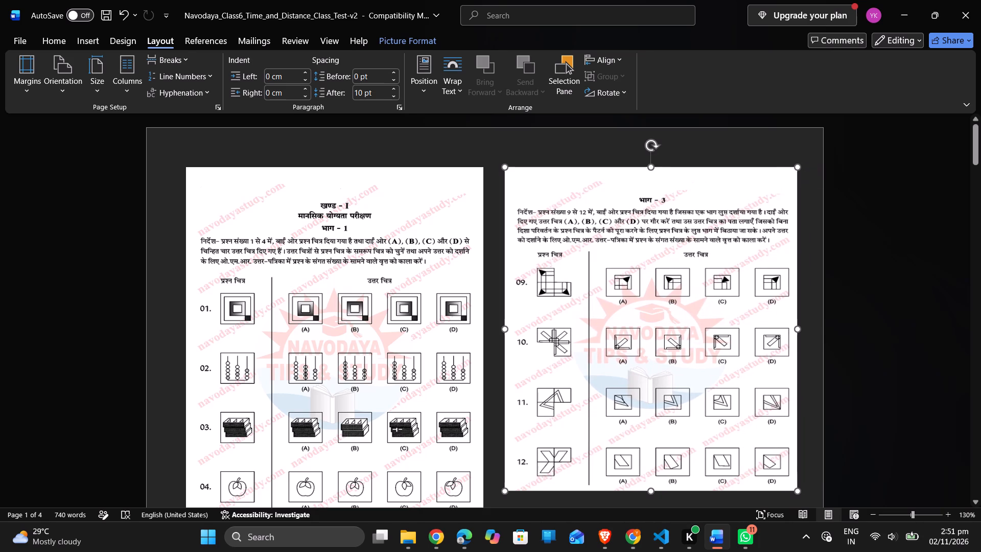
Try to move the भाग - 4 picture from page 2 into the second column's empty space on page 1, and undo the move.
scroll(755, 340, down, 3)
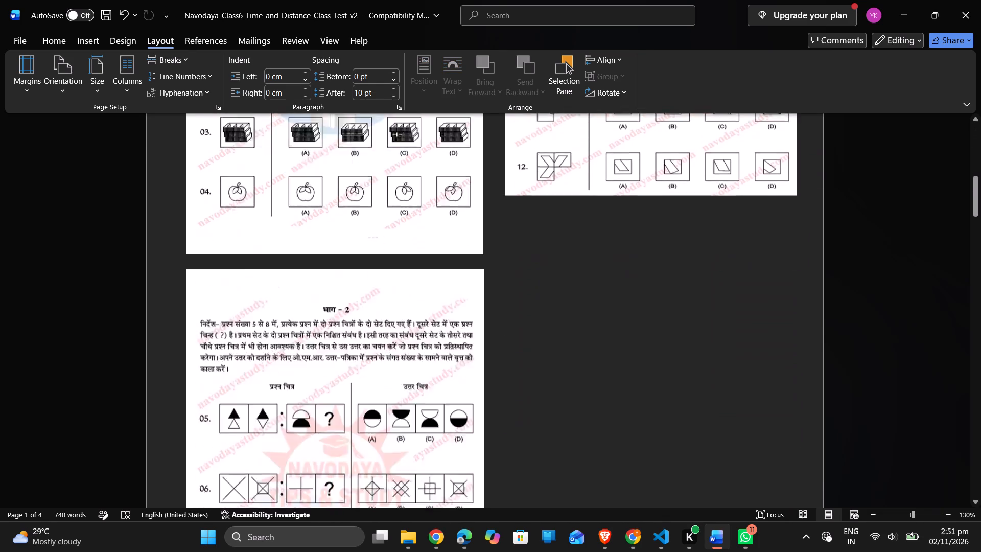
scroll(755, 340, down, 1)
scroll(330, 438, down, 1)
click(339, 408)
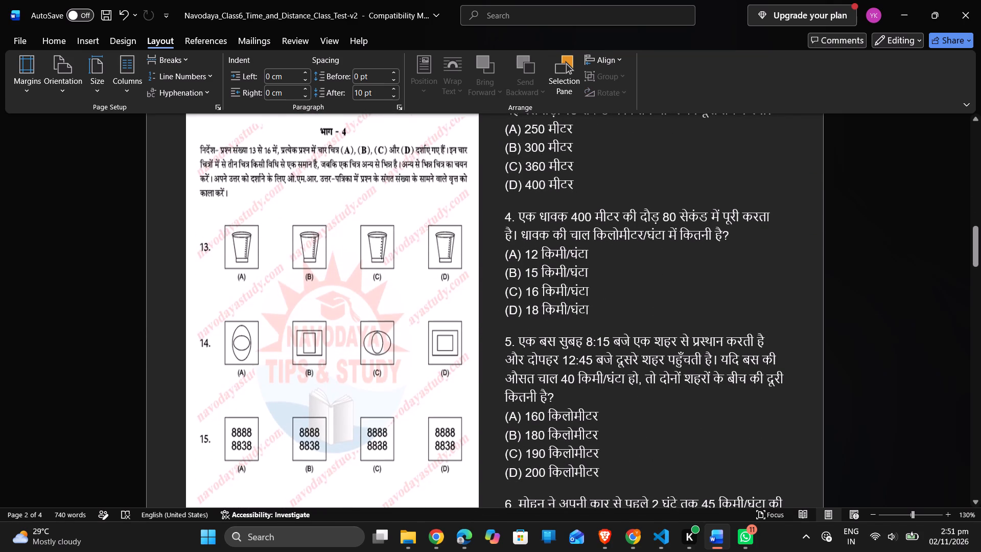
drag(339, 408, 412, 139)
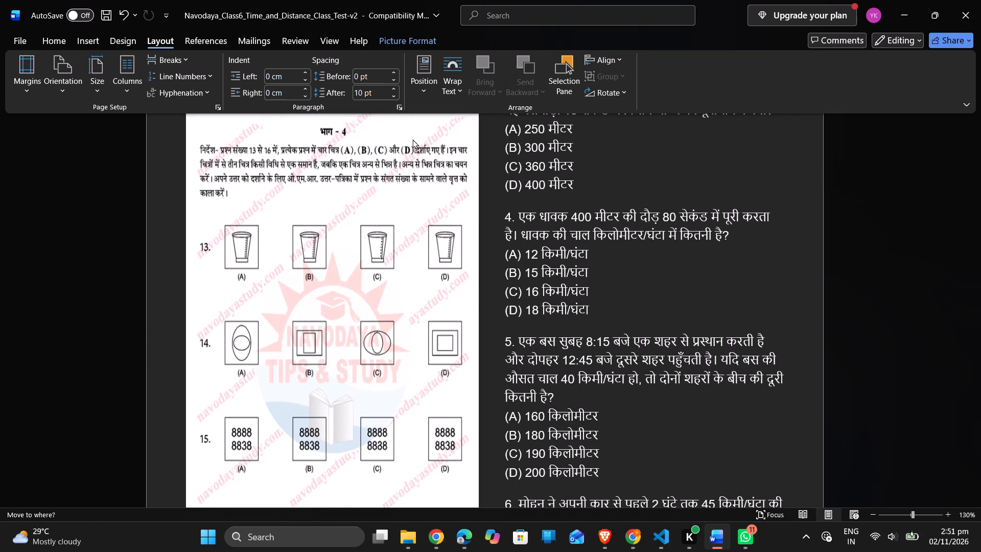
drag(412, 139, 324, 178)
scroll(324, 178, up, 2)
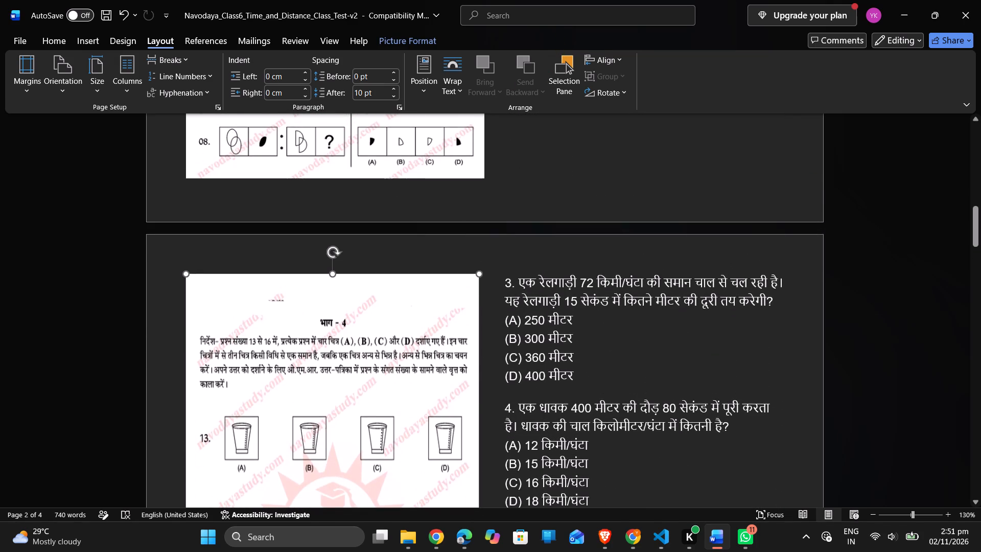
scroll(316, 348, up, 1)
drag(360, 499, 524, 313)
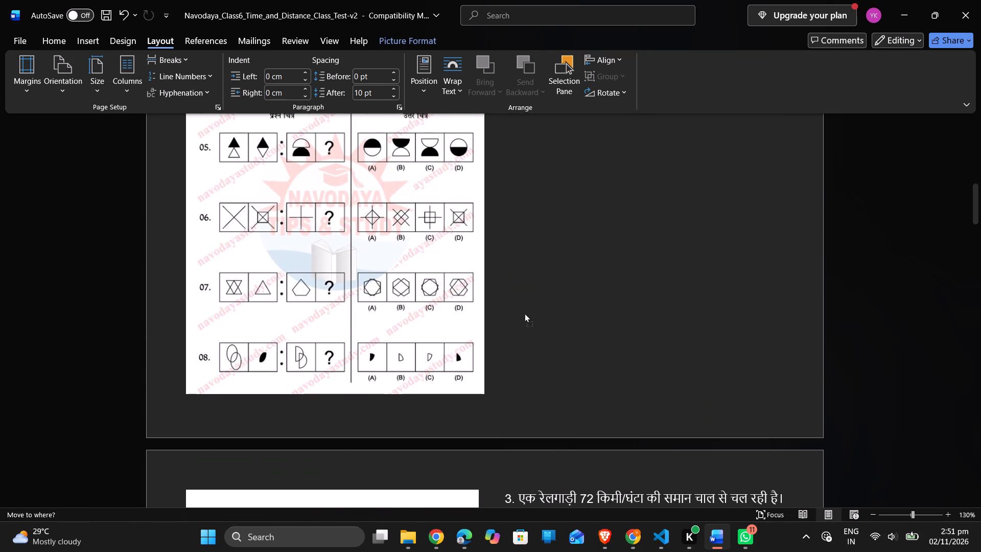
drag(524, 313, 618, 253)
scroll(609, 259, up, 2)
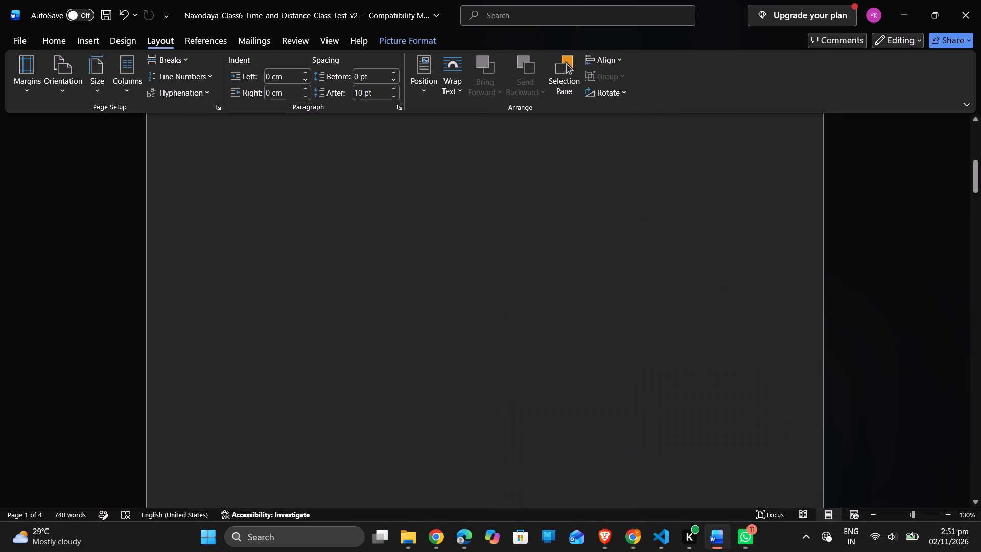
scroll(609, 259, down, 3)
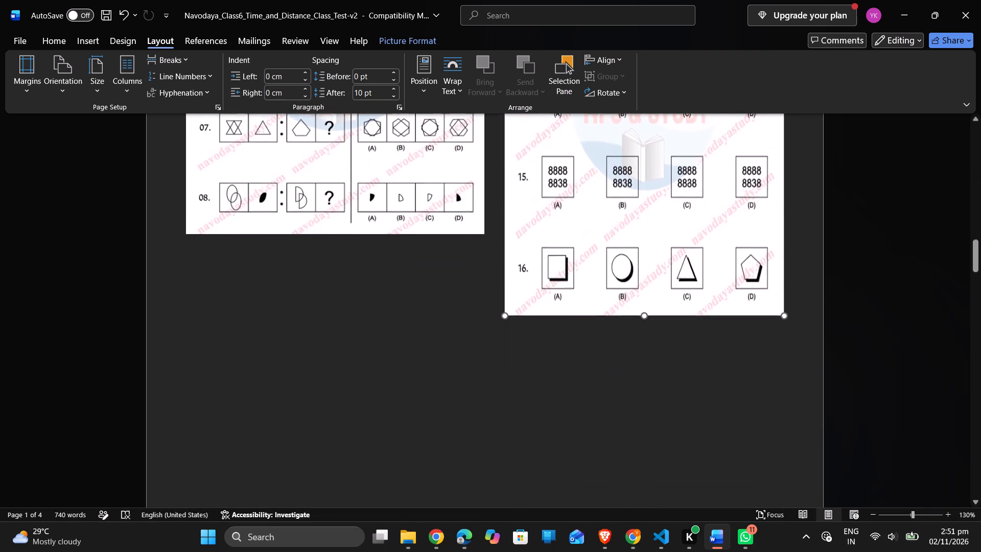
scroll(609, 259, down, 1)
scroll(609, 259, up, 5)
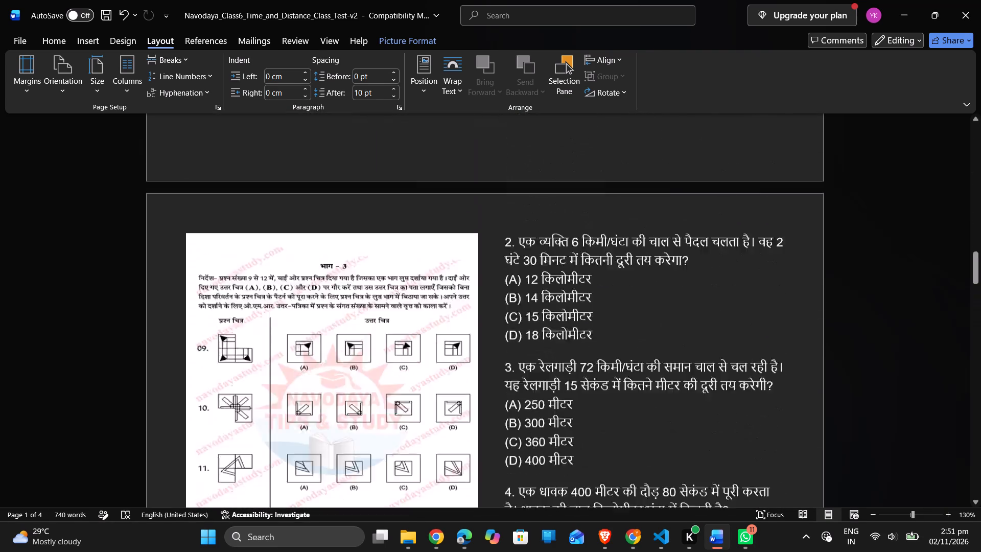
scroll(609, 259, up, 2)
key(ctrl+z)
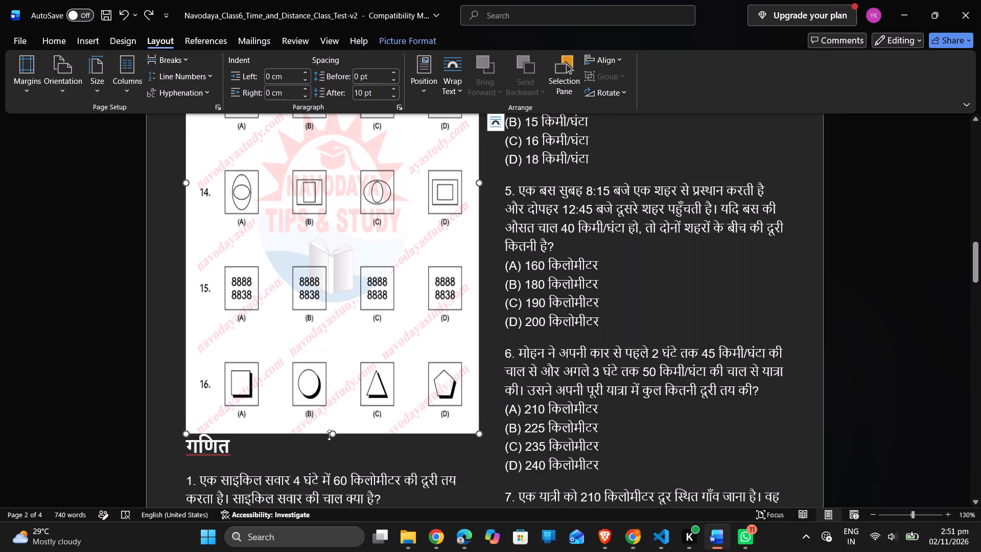
Shorten the भाग - 4 picture from its bottom edge to roughly half its height, keeping its width.
drag(329, 435, 350, 265)
scroll(449, 300, up, 1)
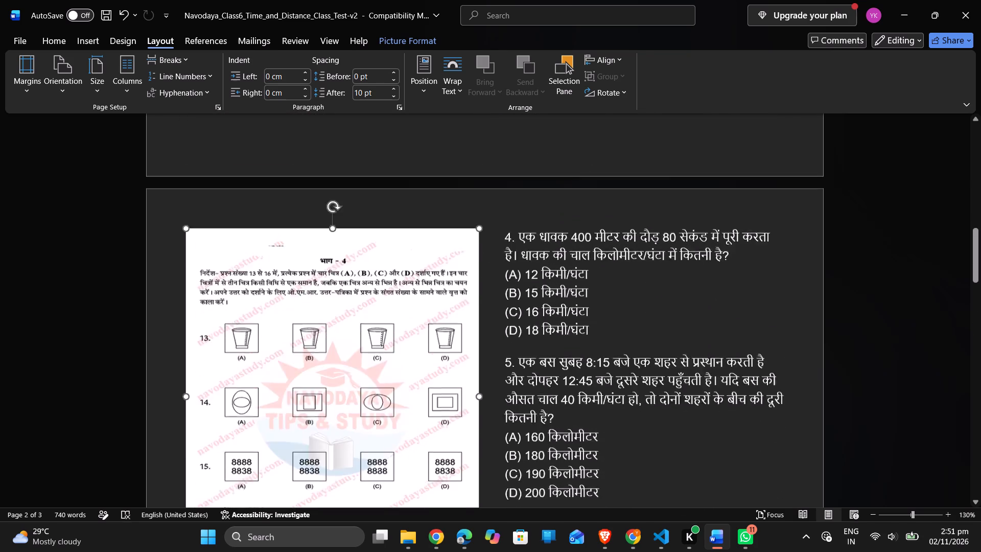
scroll(449, 300, up, 1)
scroll(427, 320, down, 1)
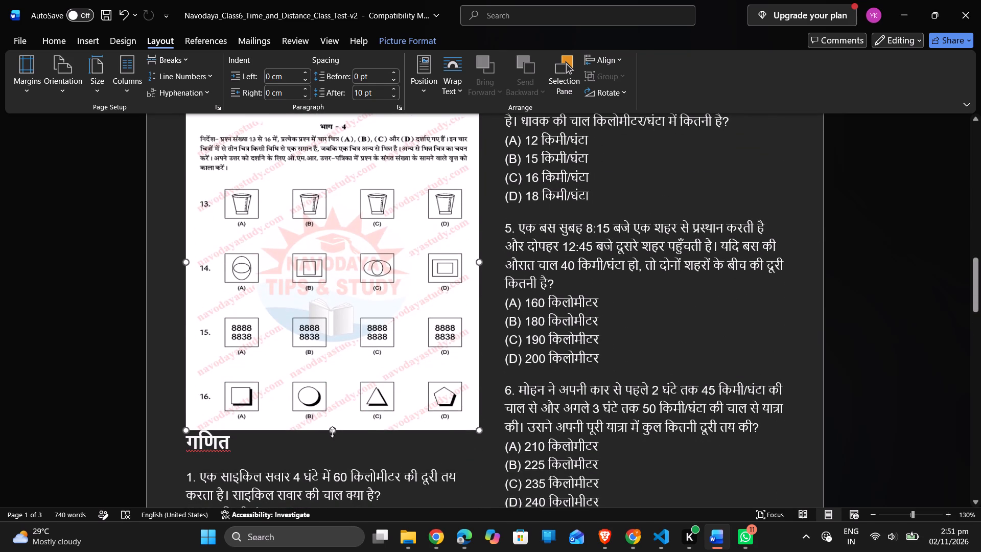
drag(333, 432, 332, 336)
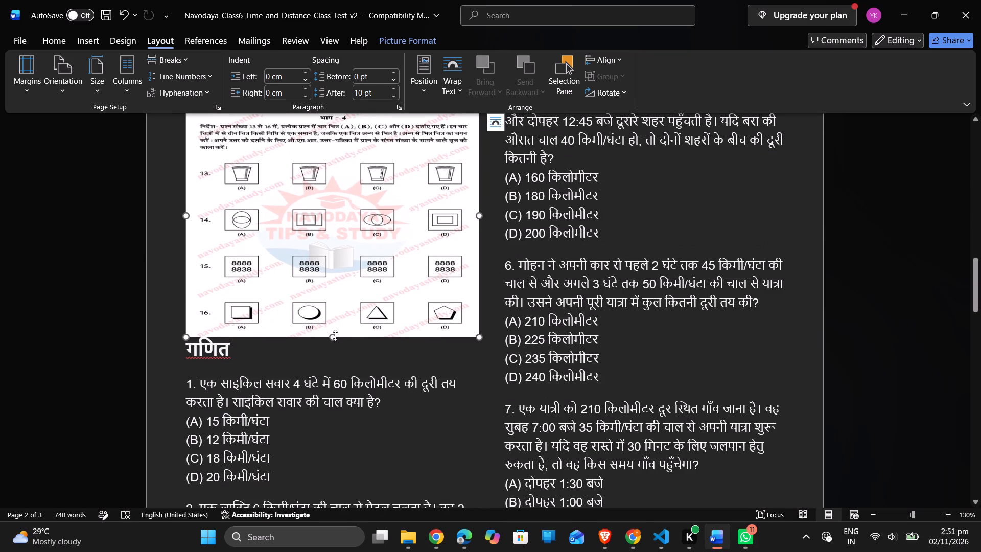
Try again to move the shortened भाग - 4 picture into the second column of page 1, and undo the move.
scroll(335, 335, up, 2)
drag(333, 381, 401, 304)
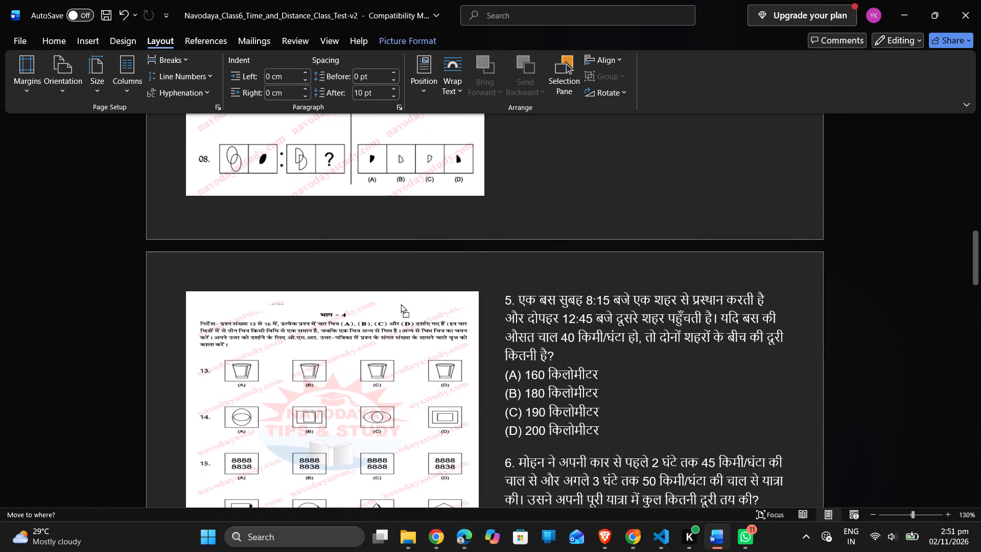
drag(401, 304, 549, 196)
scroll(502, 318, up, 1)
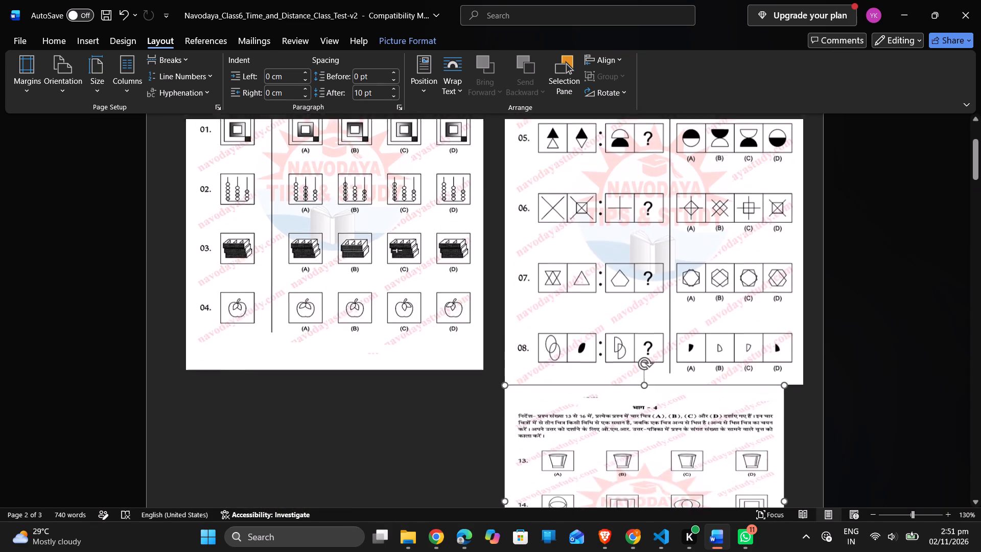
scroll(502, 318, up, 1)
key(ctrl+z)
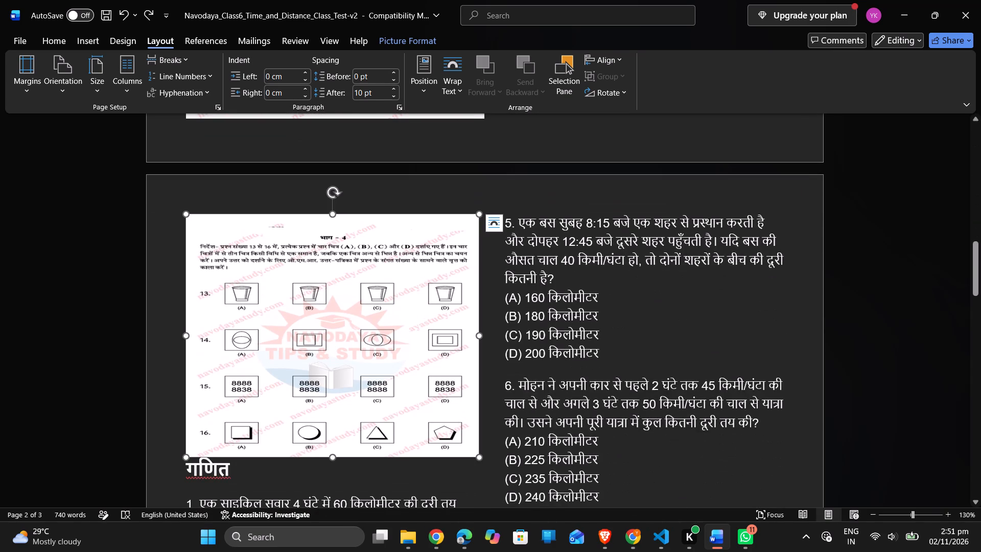
Delete the empty paragraphs before the भाग - 4 picture on page 2 to pull it into page 1's second column.
click(181, 224)
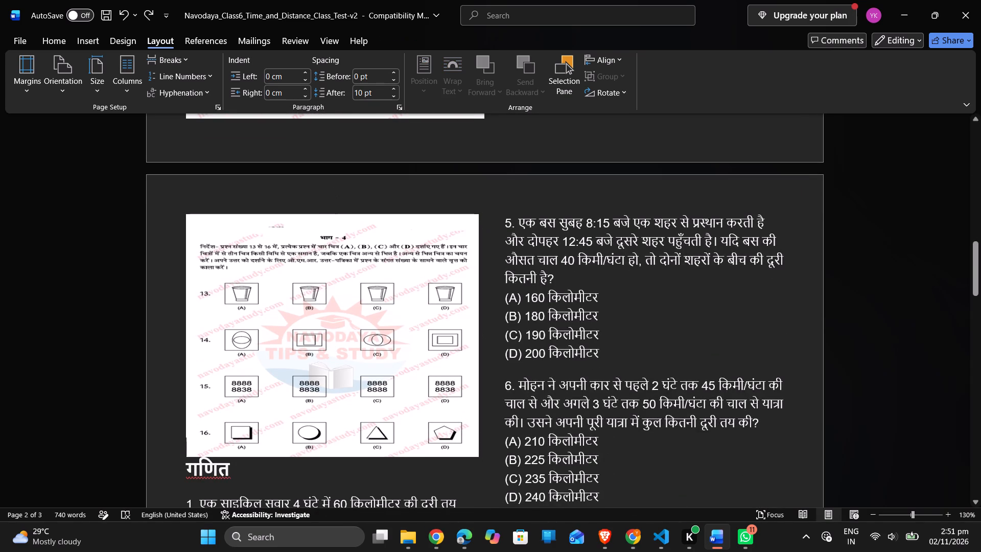
key(BackSpace)
key(BackSpace)
key(BackSpace)
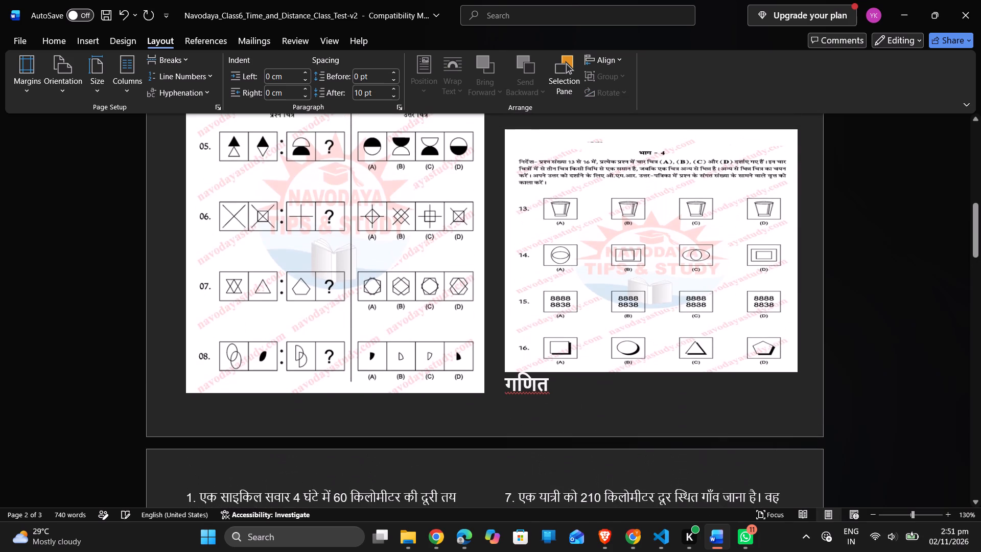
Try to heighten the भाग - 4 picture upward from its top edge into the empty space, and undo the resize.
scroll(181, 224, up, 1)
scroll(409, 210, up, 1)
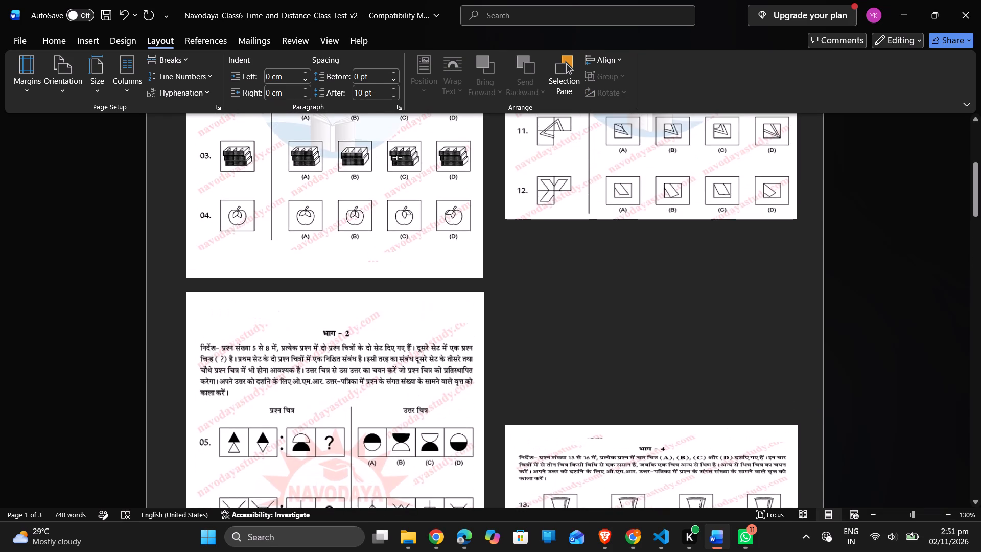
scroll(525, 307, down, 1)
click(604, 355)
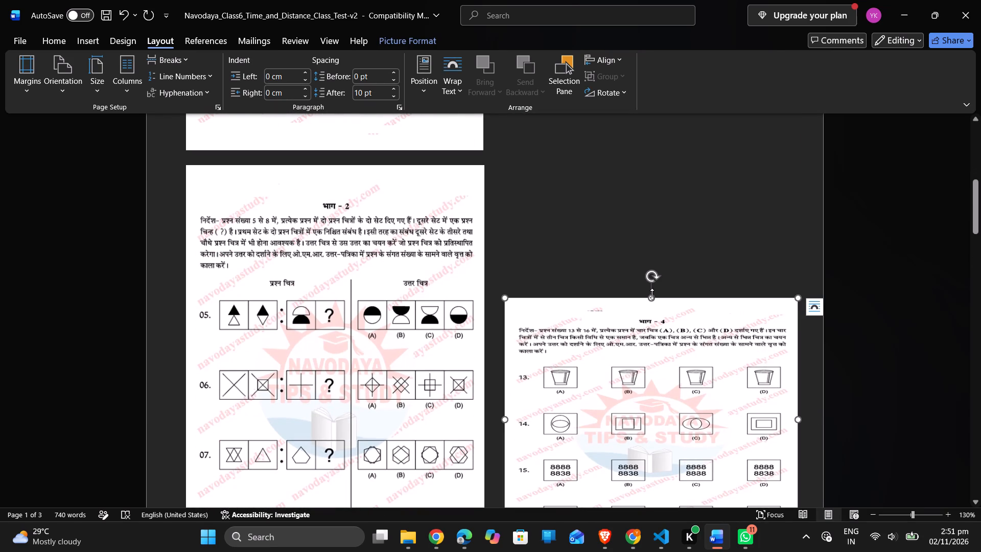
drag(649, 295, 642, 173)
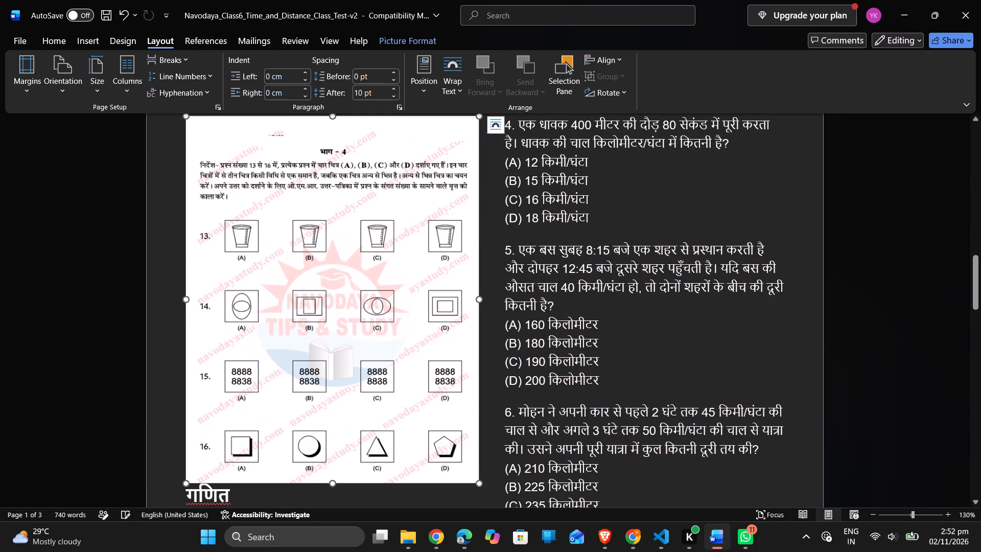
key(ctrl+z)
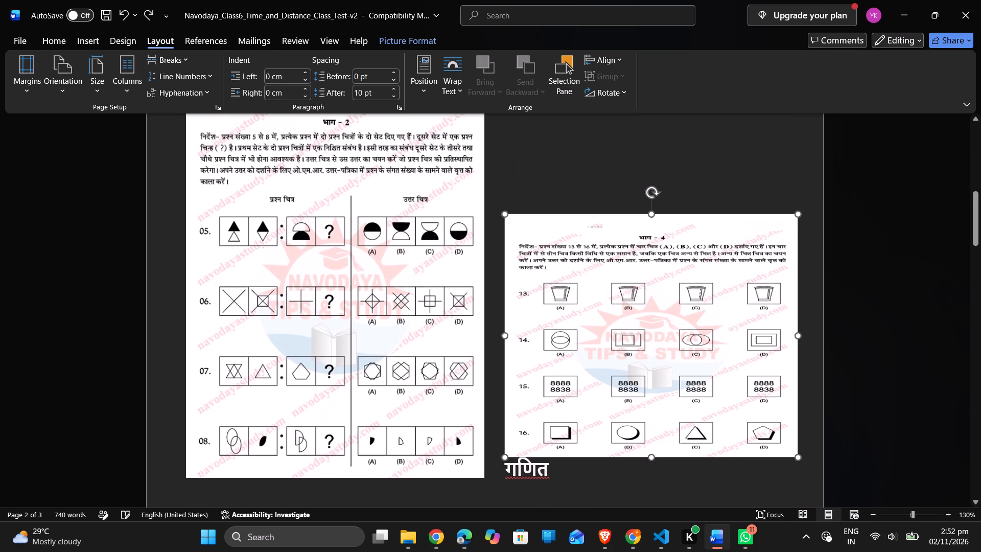
Delete the remaining blank lines between the भाग - 3 and भाग - 4 pictures so they sit directly one below the other.
click(529, 176)
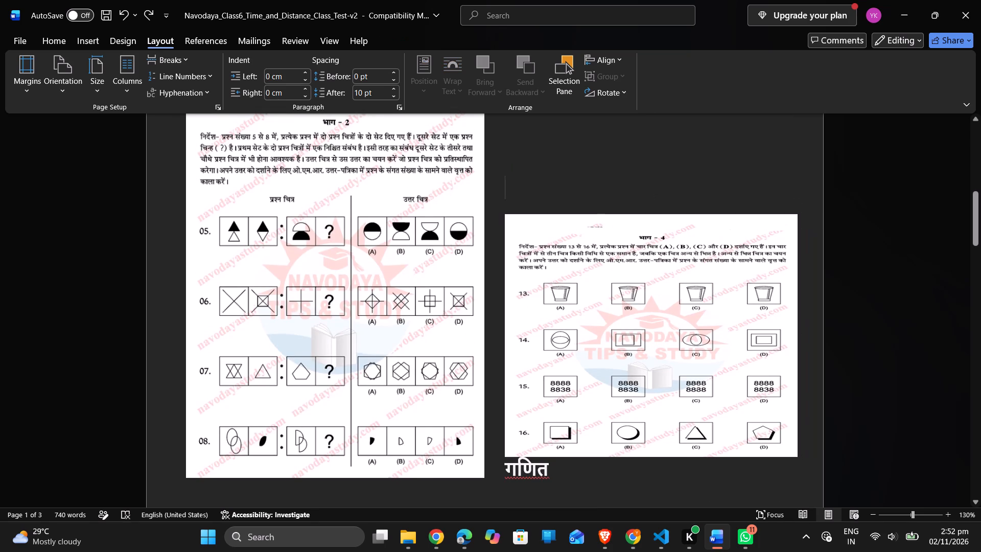
key(BackSpace)
key(BackSpace)
scroll(521, 179, up, 1)
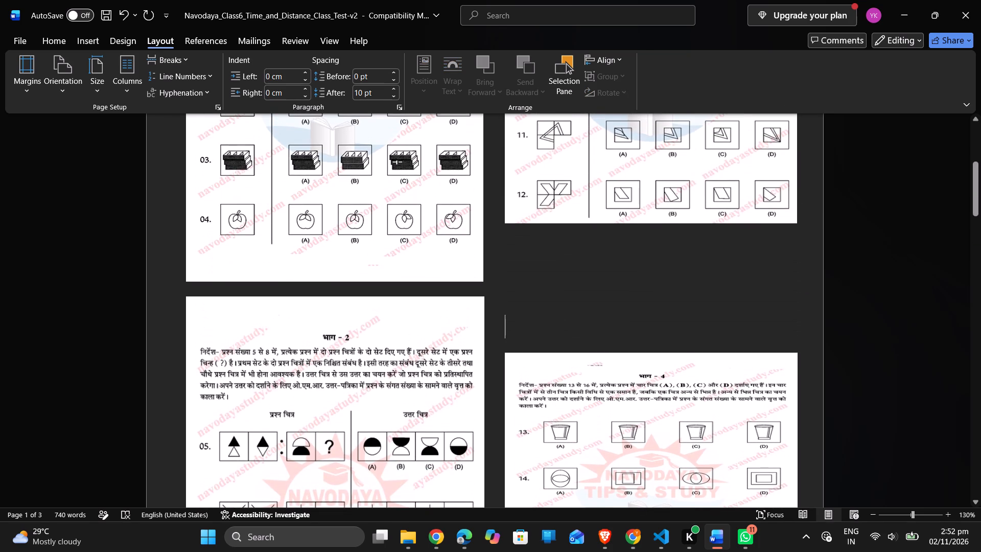
key(BackSpace)
key(BackSpace)
key(BackSpace)
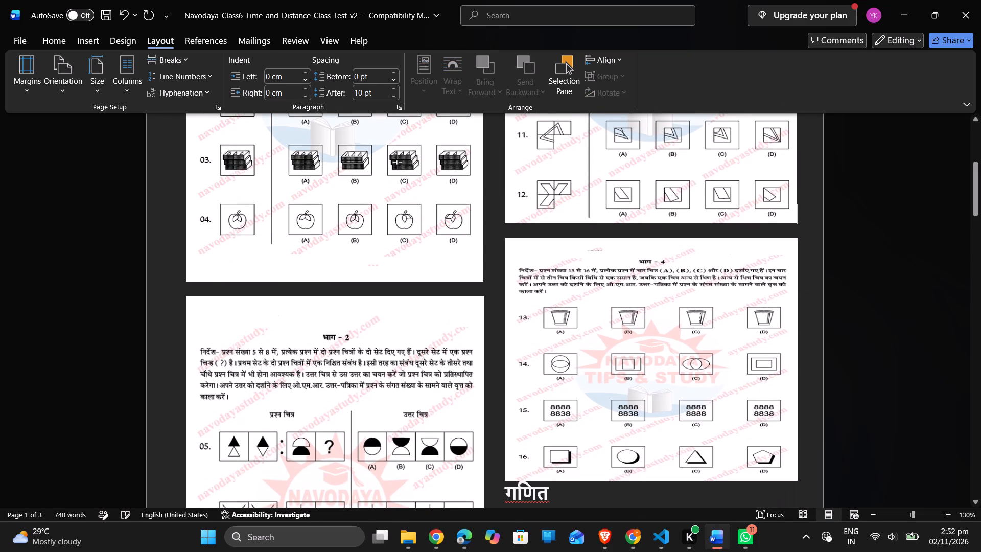
Heighten the भाग - 3 picture from its bottom edge to end roughly level with the भाग - 1 picture, keeping its width.
click(609, 162)
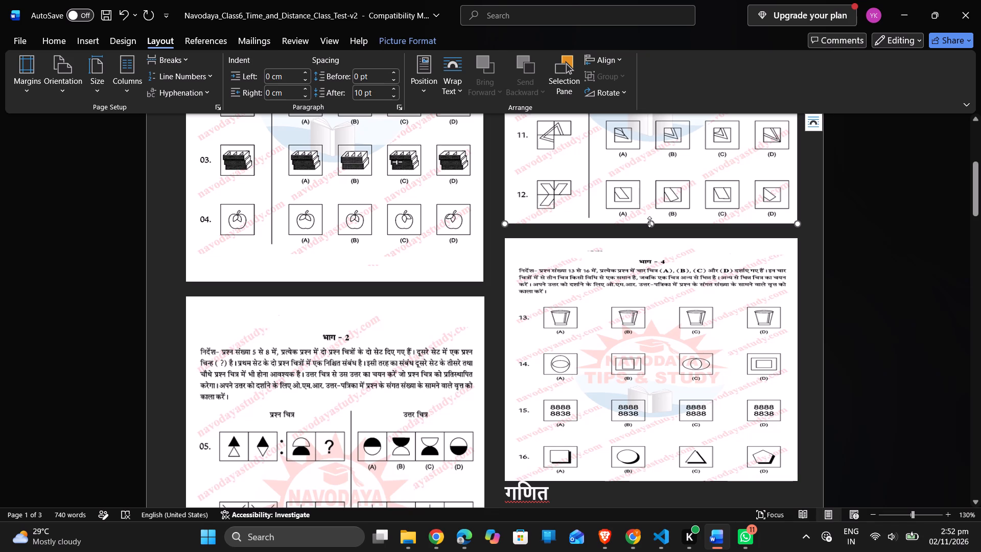
drag(649, 222, 653, 286)
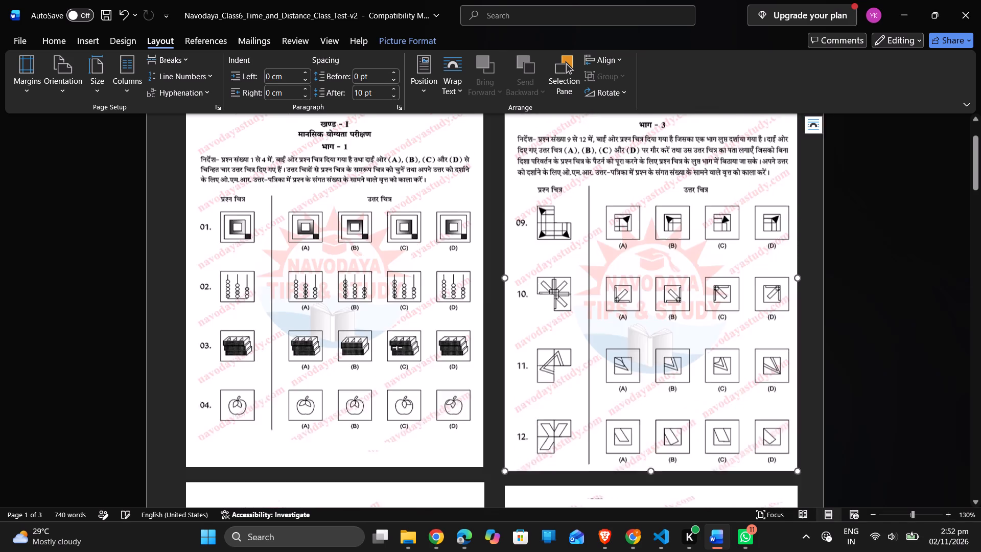
Heighten the भाग - 4 picture from its bottom edge to nearly fill the second column, leaving room for the गणित heading on page 1.
scroll(653, 286, down, 2)
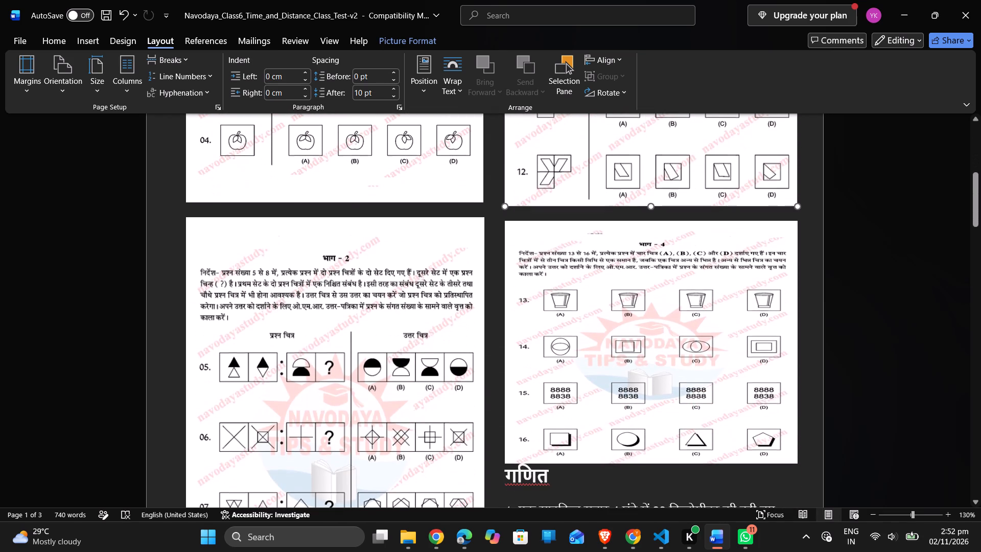
click(635, 319)
scroll(635, 319, down, 2)
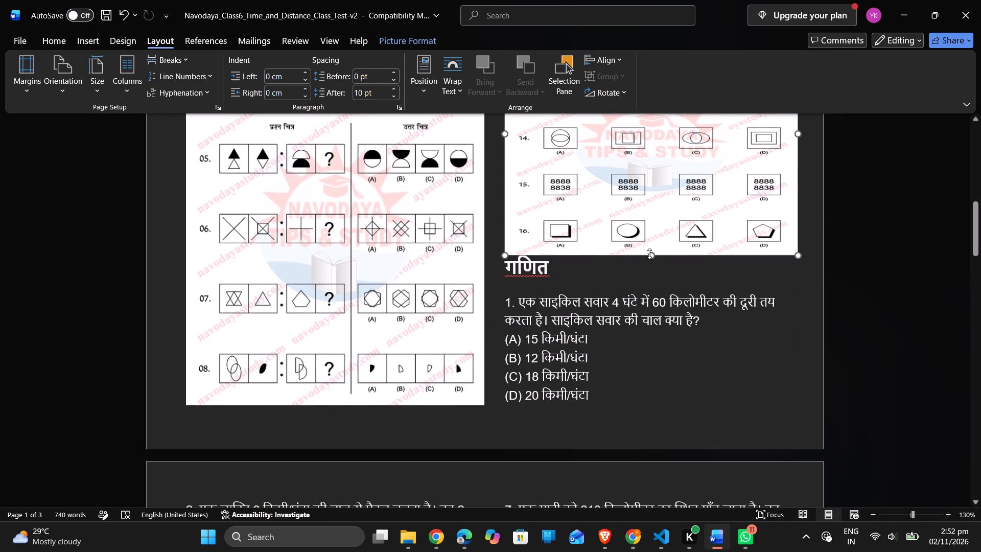
drag(651, 254, 644, 412)
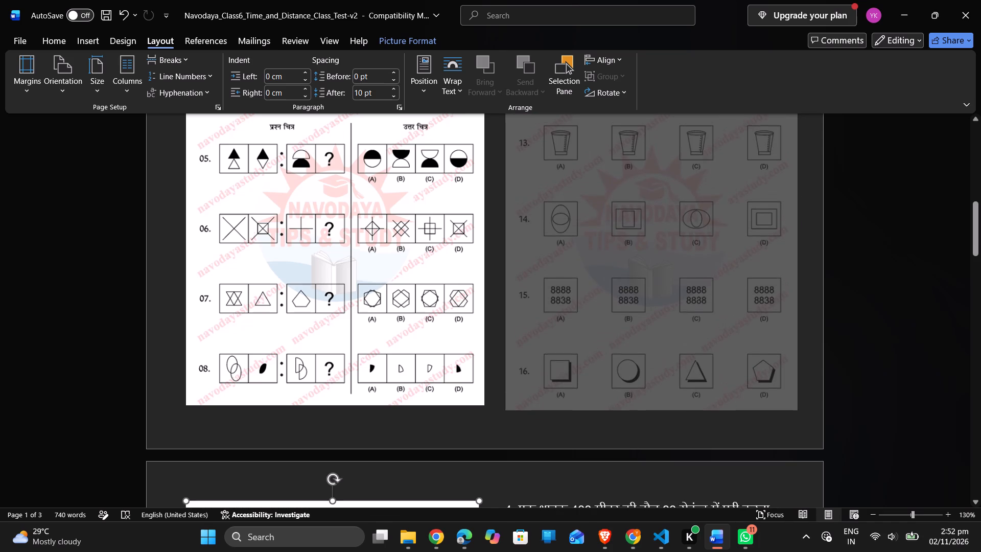
drag(644, 412, 647, 383)
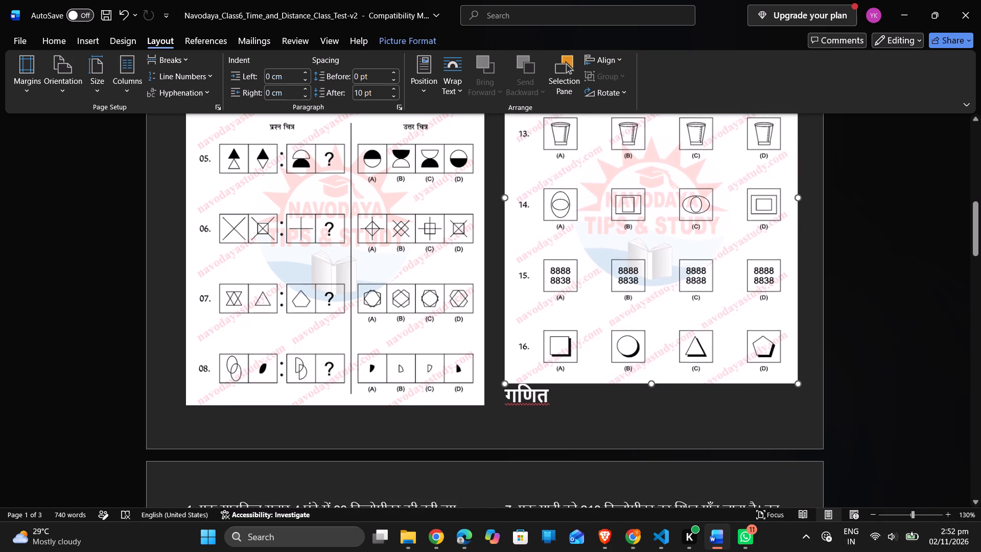
drag(647, 383, 648, 380)
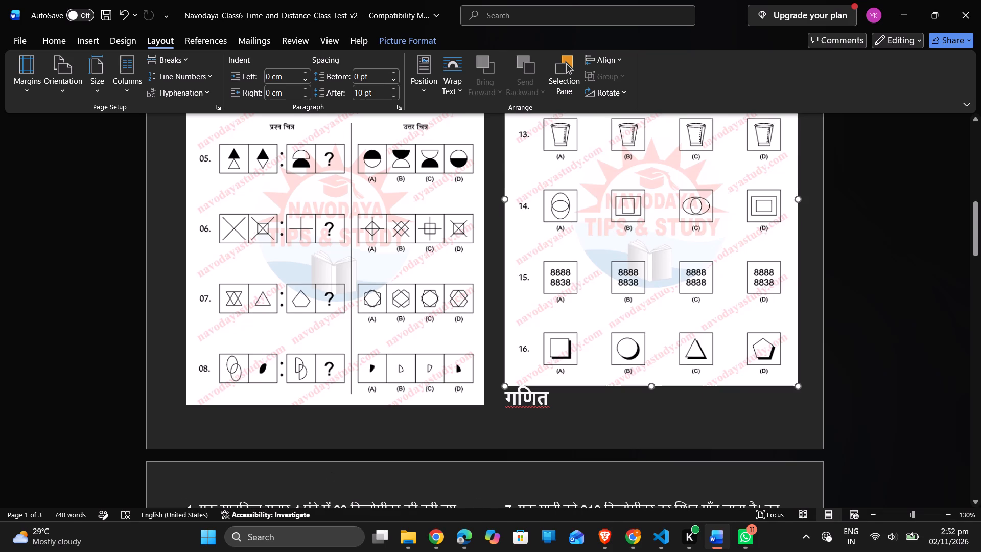
drag(648, 380, 648, 381)
Place the text cursor at the start of the गणित heading below the भाग - 4 picture.
scroll(686, 444, down, 1)
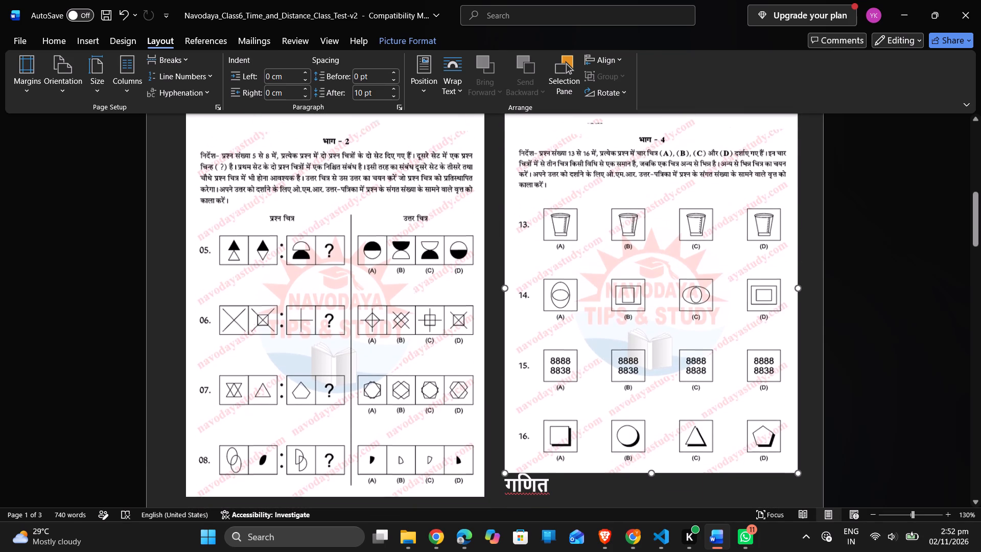
scroll(686, 444, down, 1)
click(502, 459)
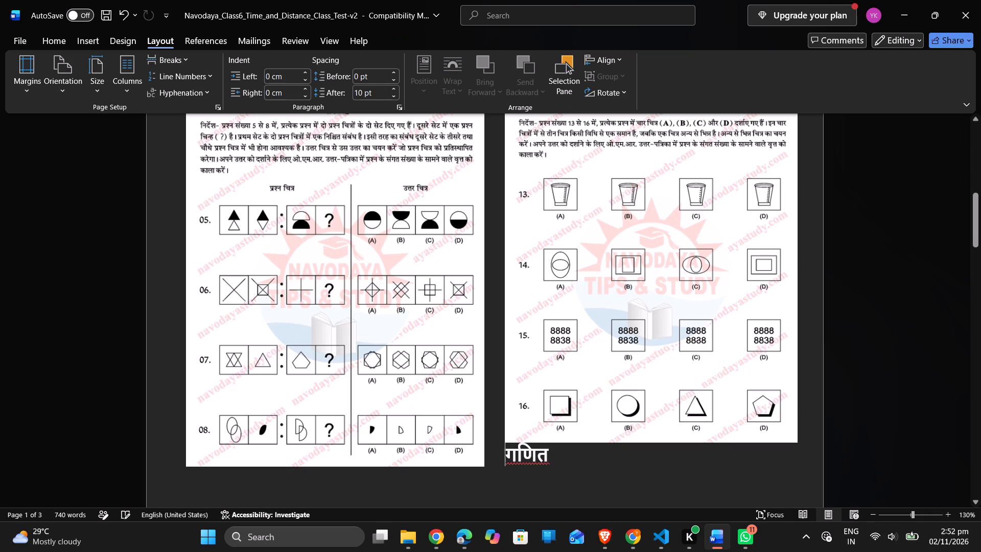
Insert a line break before the गणित heading to push it onto the top of page 2.
key(Return)
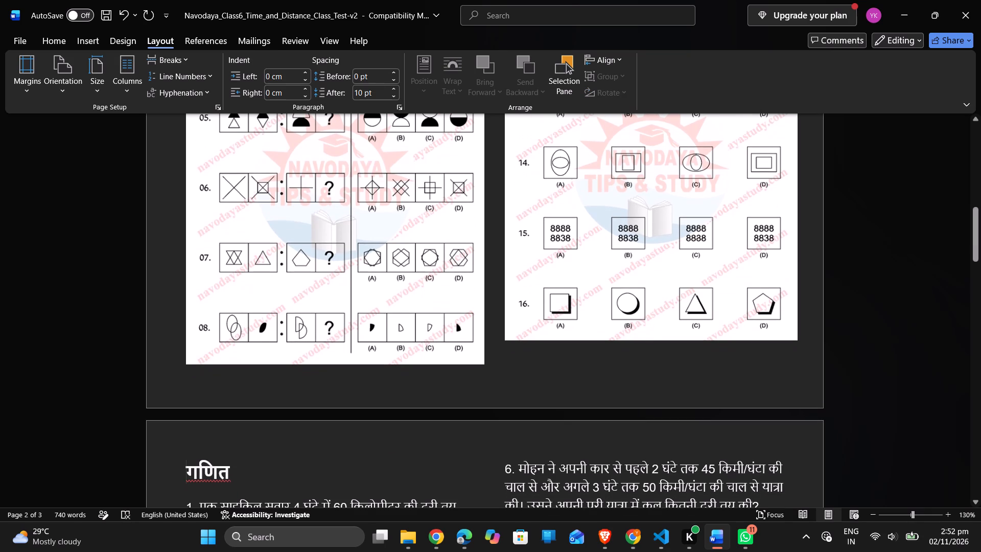
Heighten the भाग - 4 picture from its bottom edge to end level with the भाग - 2 picture, keeping its width.
click(577, 314)
drag(654, 340, 657, 366)
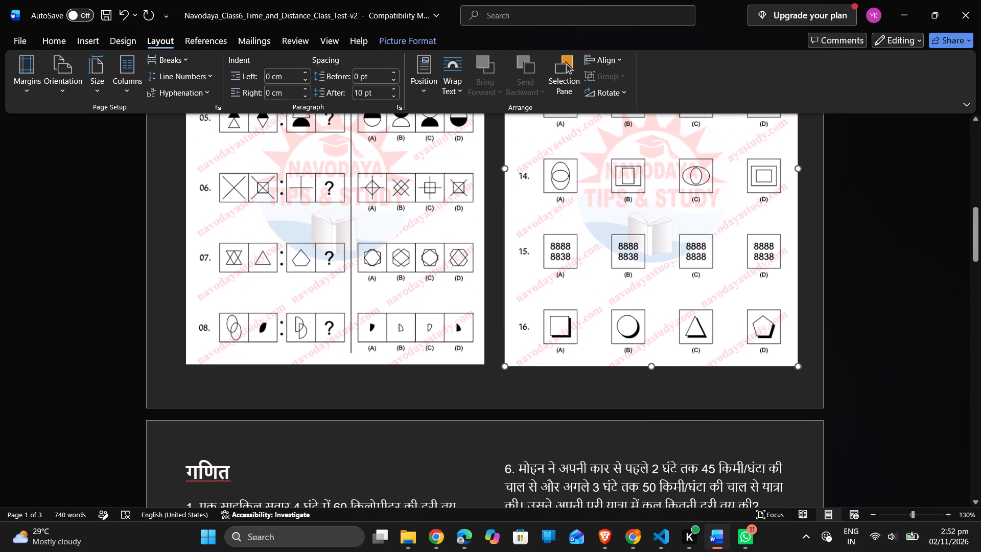
drag(657, 366, 655, 366)
drag(655, 366, 655, 366)
Check the layout of the four mental-ability pictures on page 1 and the गणित questions at the start of page 2.
scroll(675, 334, up, 3)
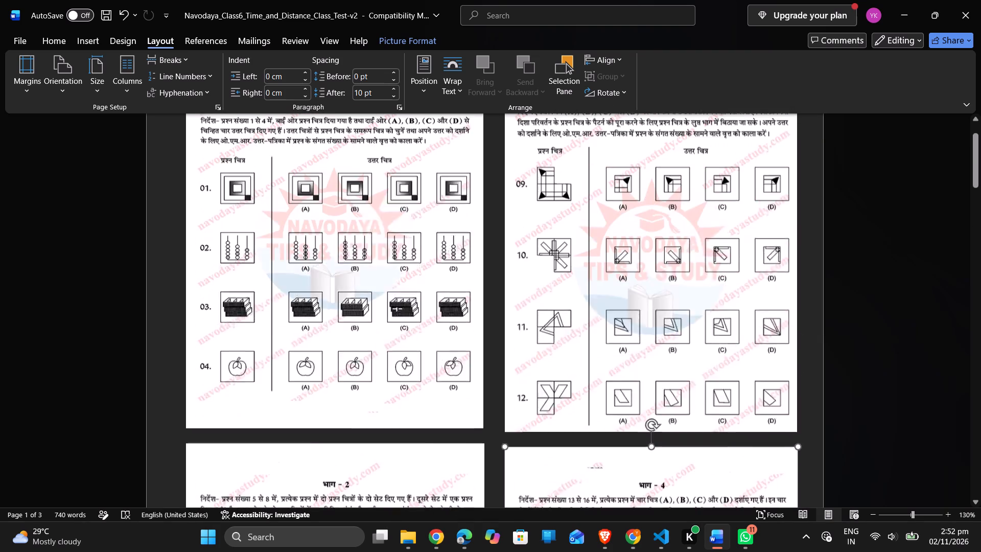
scroll(675, 334, up, 1)
click(897, 325)
scroll(707, 326, down, 1)
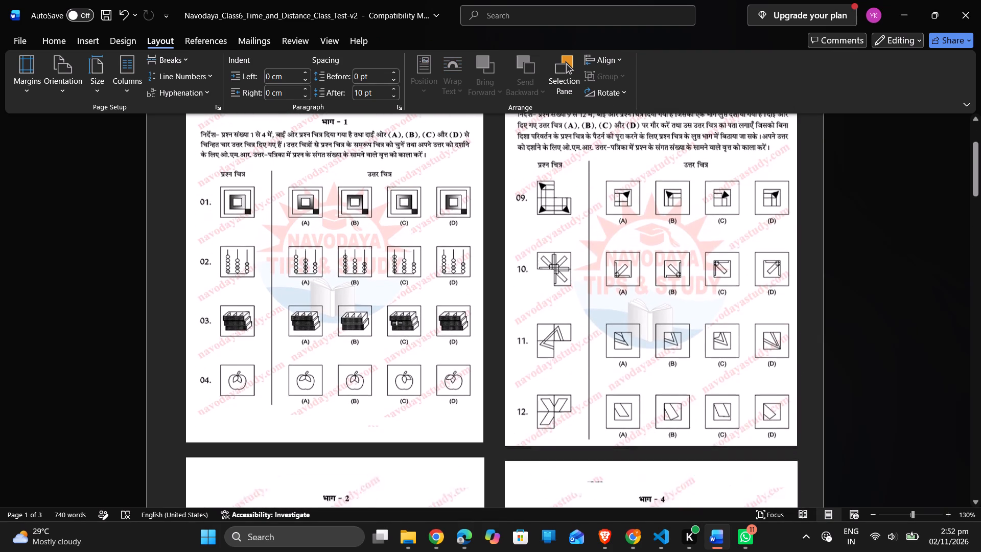
scroll(707, 326, down, 1)
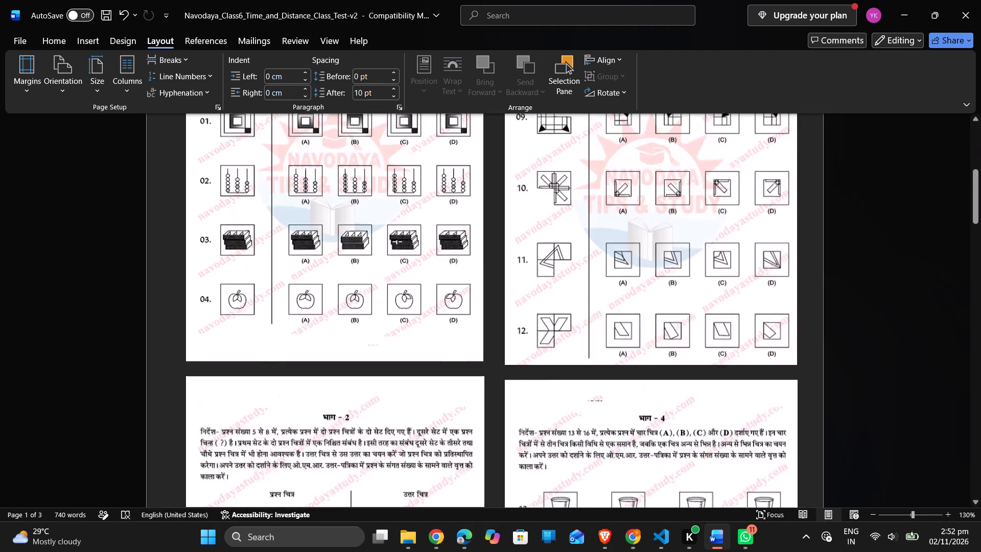
scroll(707, 326, down, 2)
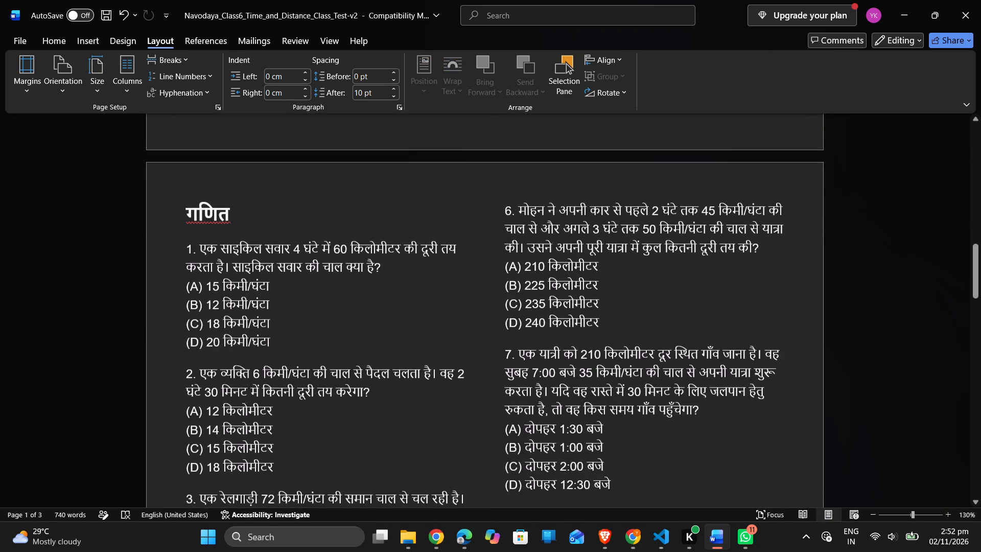
scroll(707, 326, down, 1)
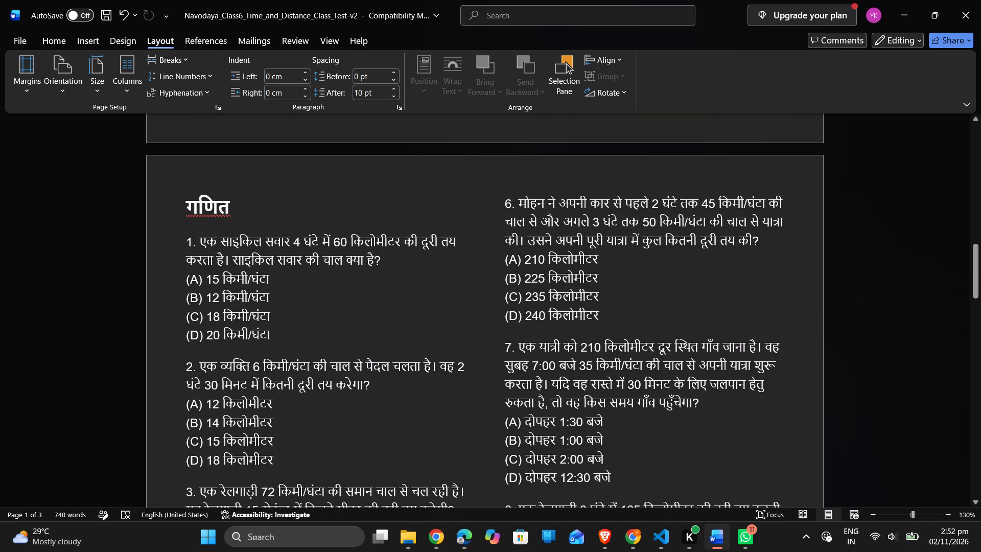
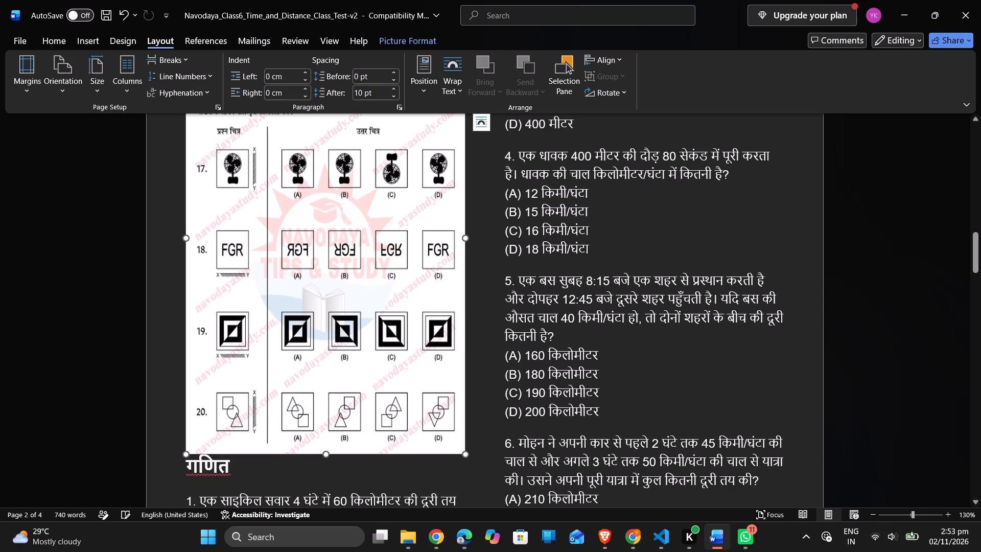
drag(189, 238, 170, 240)
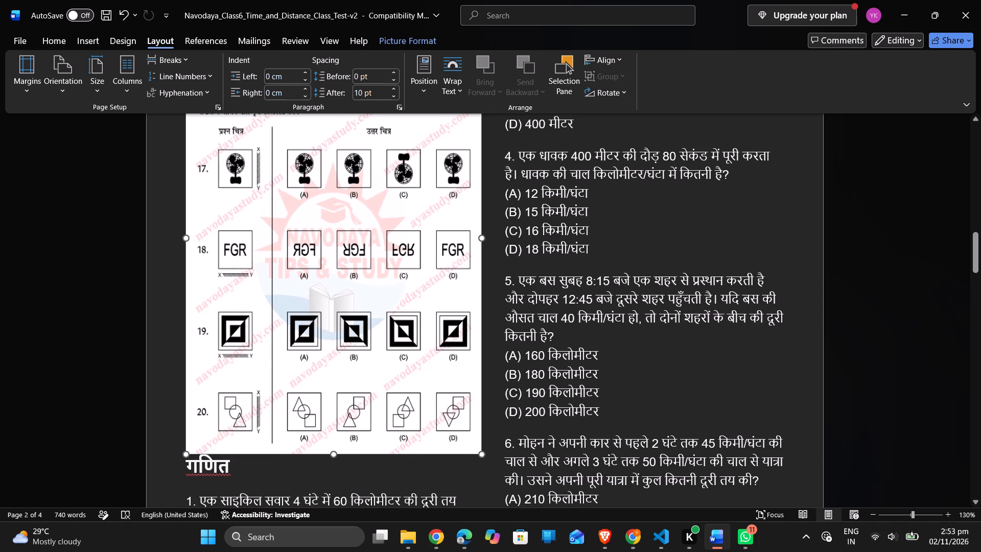
drag(890, 238, 685, 262)
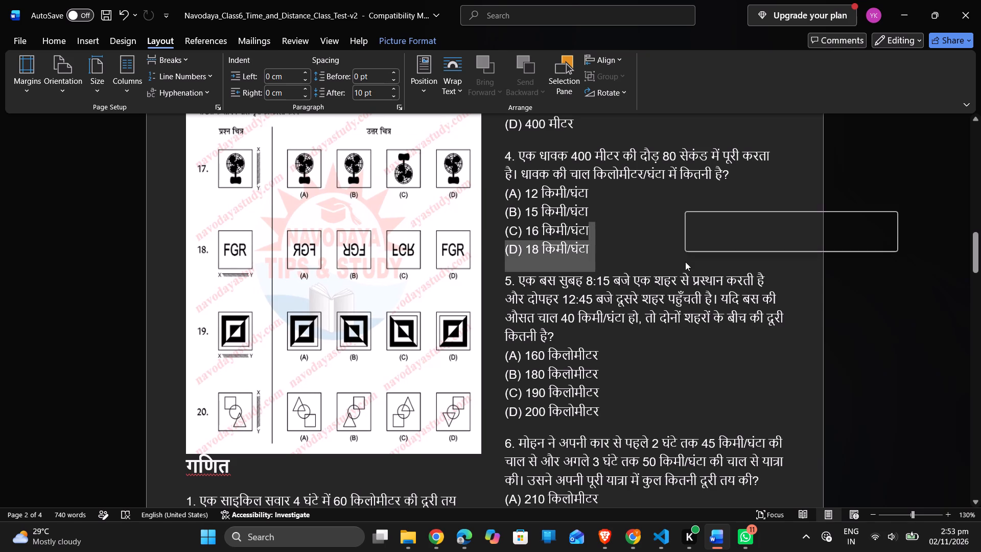
Renumber the first गणित question, about the cyclist covering 60 किलोमीटर, as 21.
scroll(685, 262, up, 1)
scroll(623, 279, down, 1)
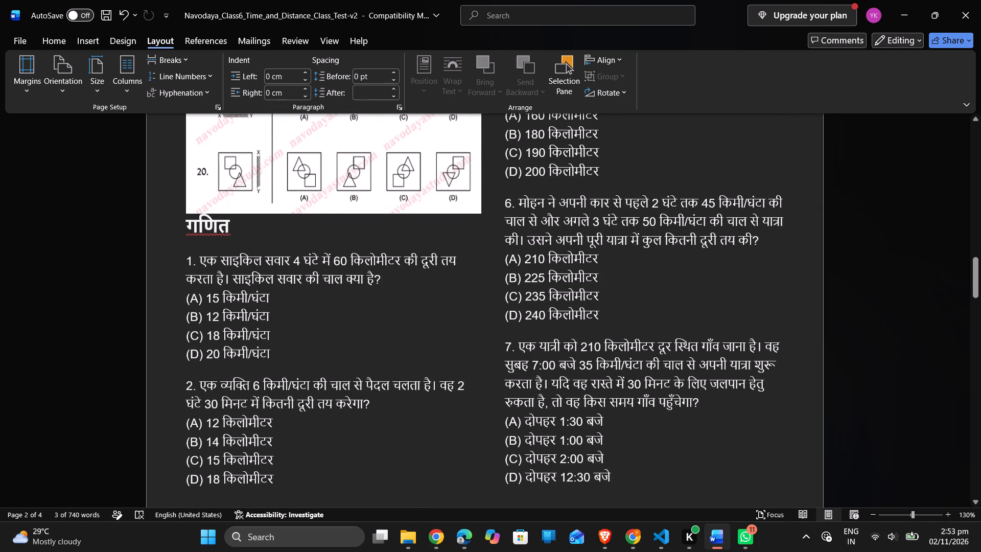
click(184, 259)
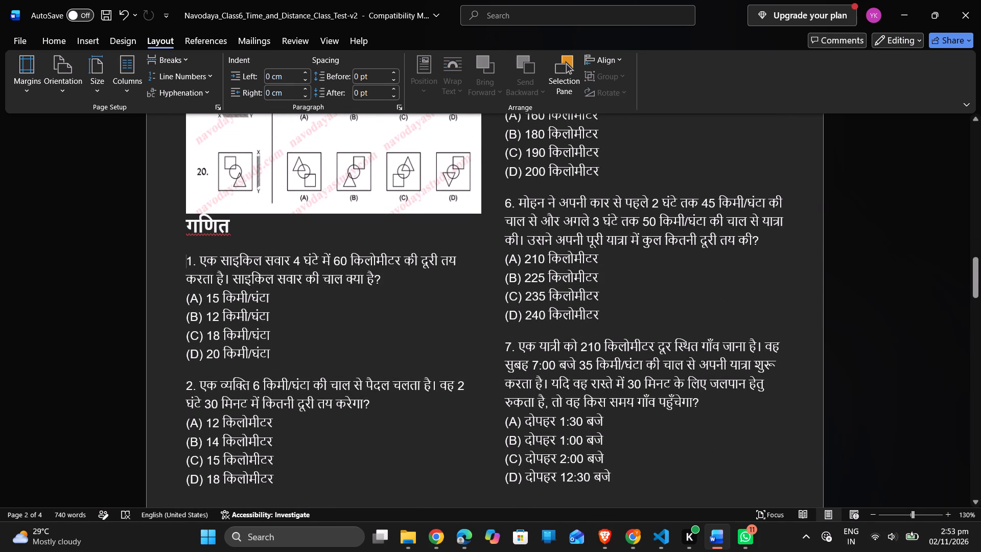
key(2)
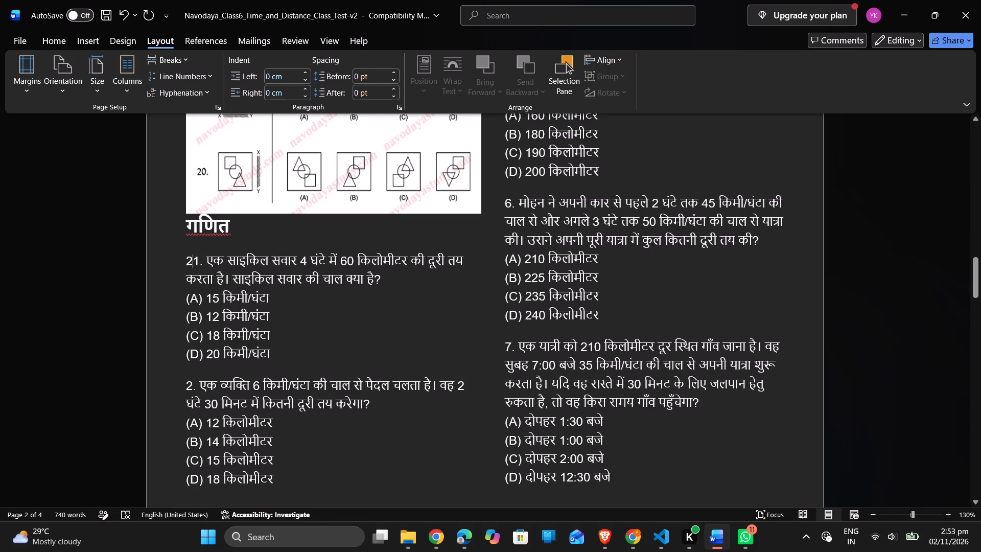
Renumber the गणित questions 2, 3 and 4 as 22, 23 and 24.
click(186, 386)
key(2)
scroll(183, 465, down, 1)
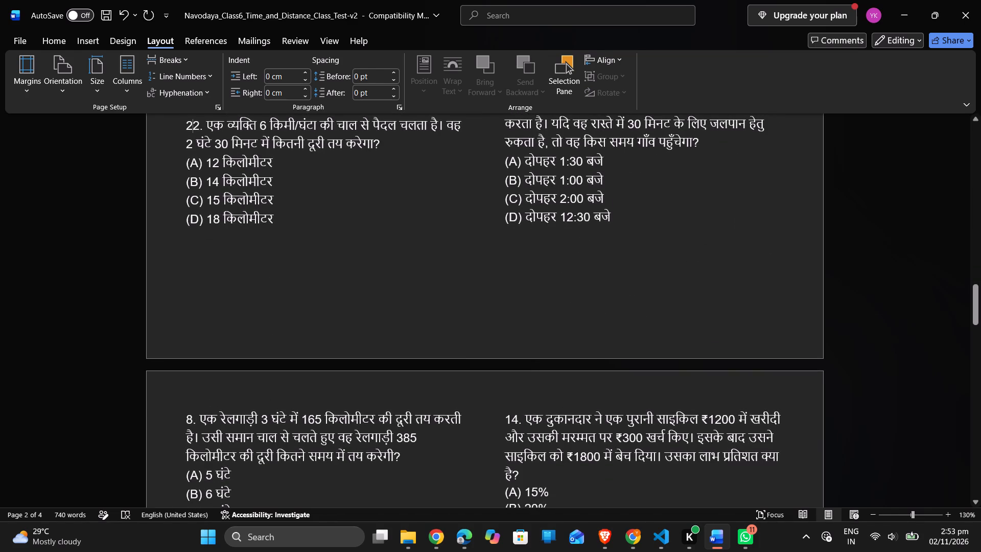
scroll(231, 364, up, 3)
scroll(525, 231, up, 1)
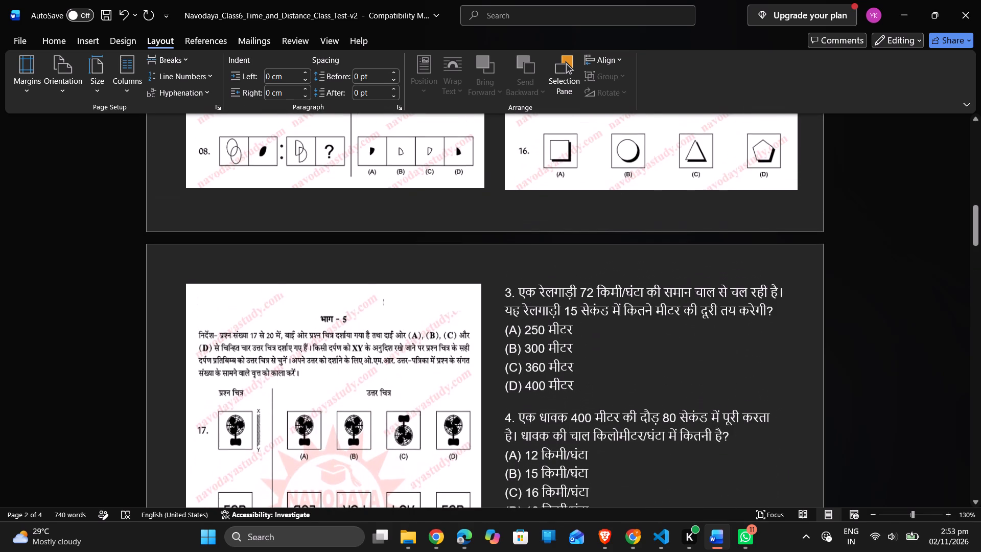
click(505, 293)
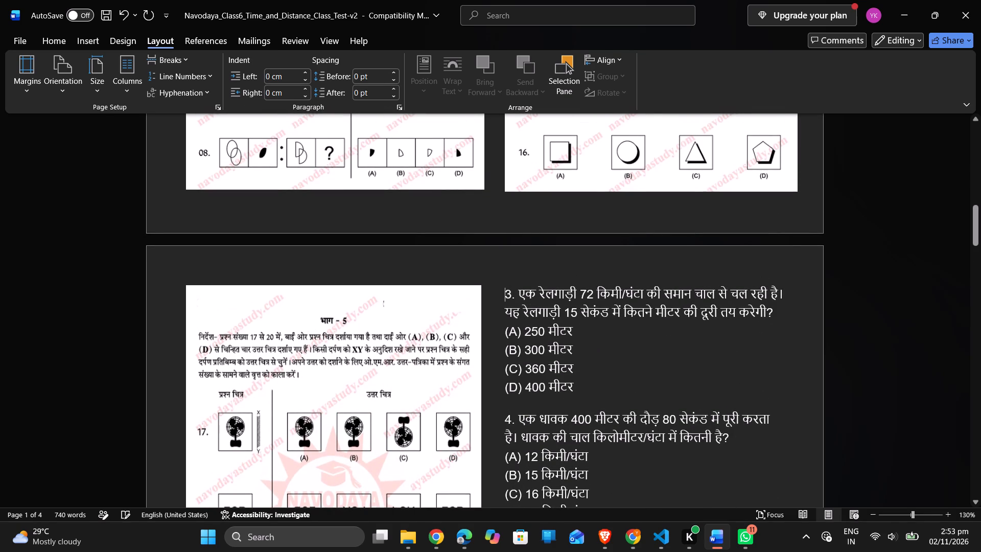
key(2)
scroll(505, 293, down, 1)
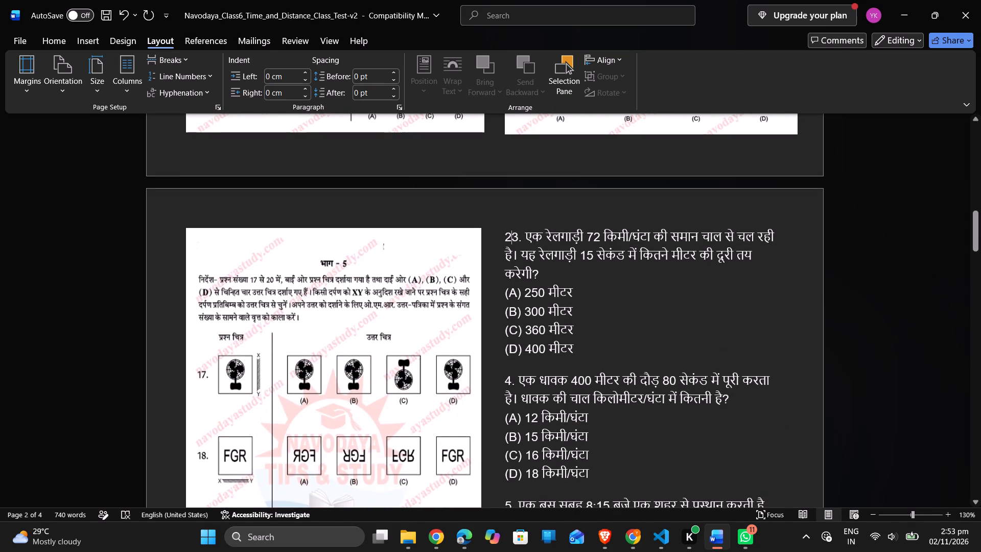
click(504, 378)
key(2)
Renumber the गणित questions 5 and 6 as 25 and 26, and place the text cursor before question 7's number.
scroll(504, 378, down, 1)
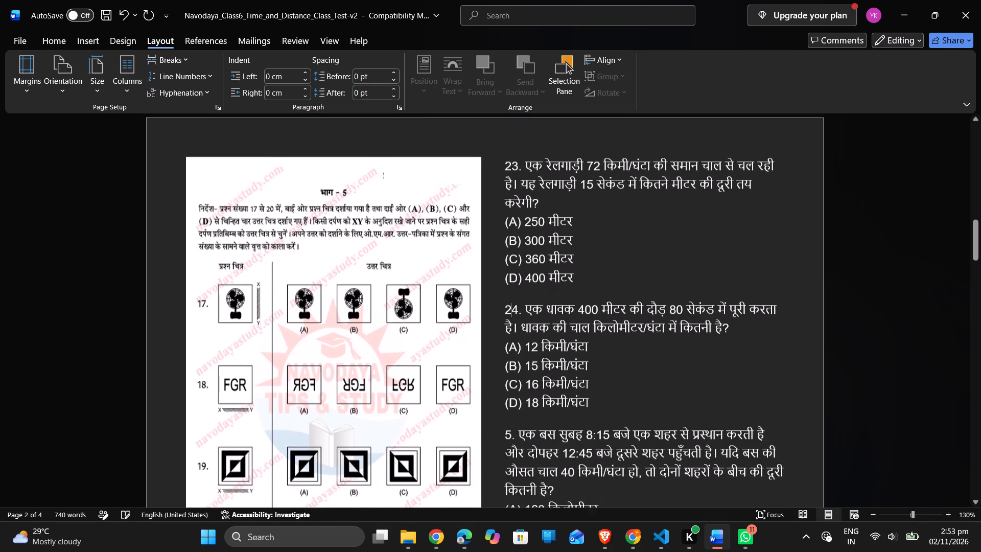
scroll(504, 378, down, 1)
click(503, 380)
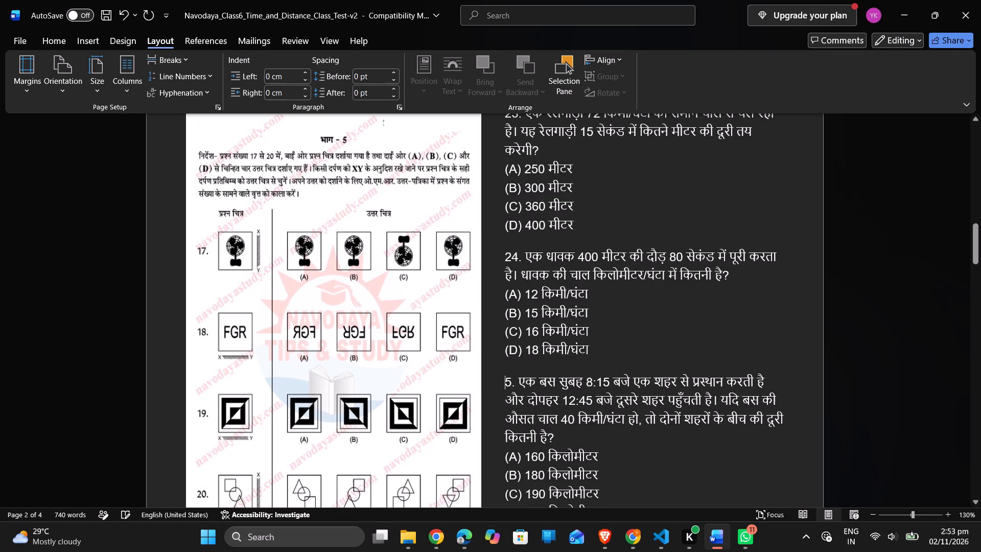
key(2)
scroll(503, 380, down, 1)
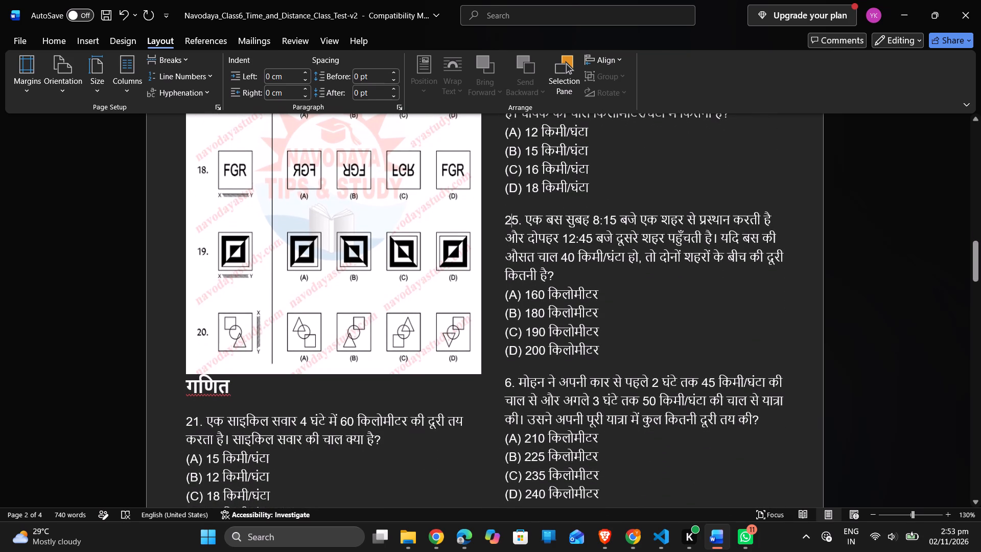
click(505, 381)
key(2)
scroll(505, 381, down, 1)
click(505, 361)
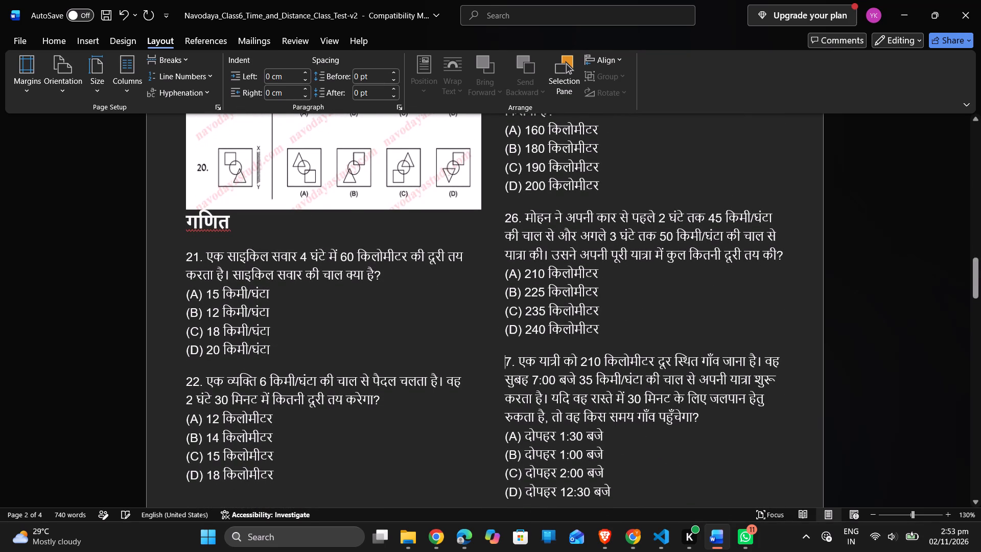
Renumber the गणित questions 7, 8 and 9 as 27, 28 and 29.
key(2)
scroll(505, 361, down, 3)
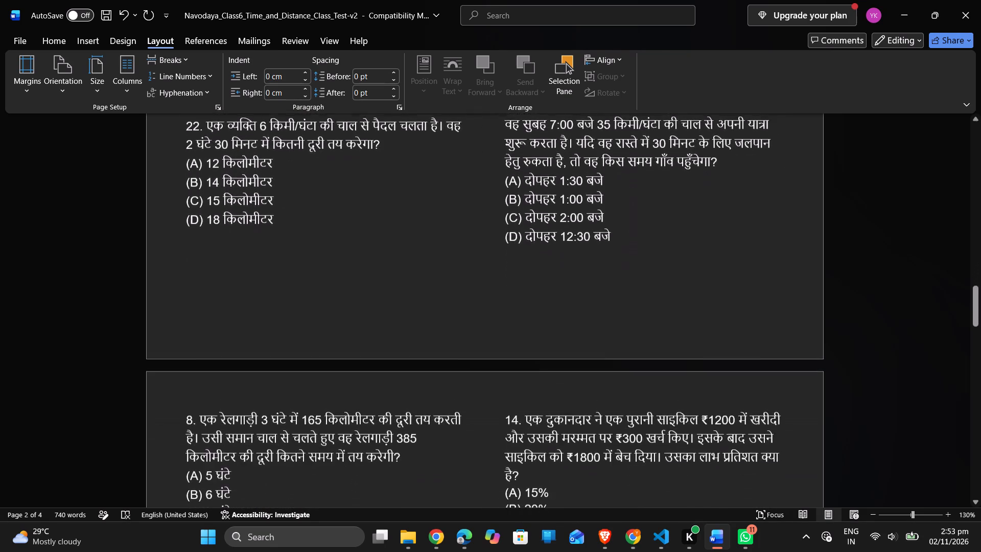
scroll(505, 361, down, 2)
scroll(311, 283, up, 1)
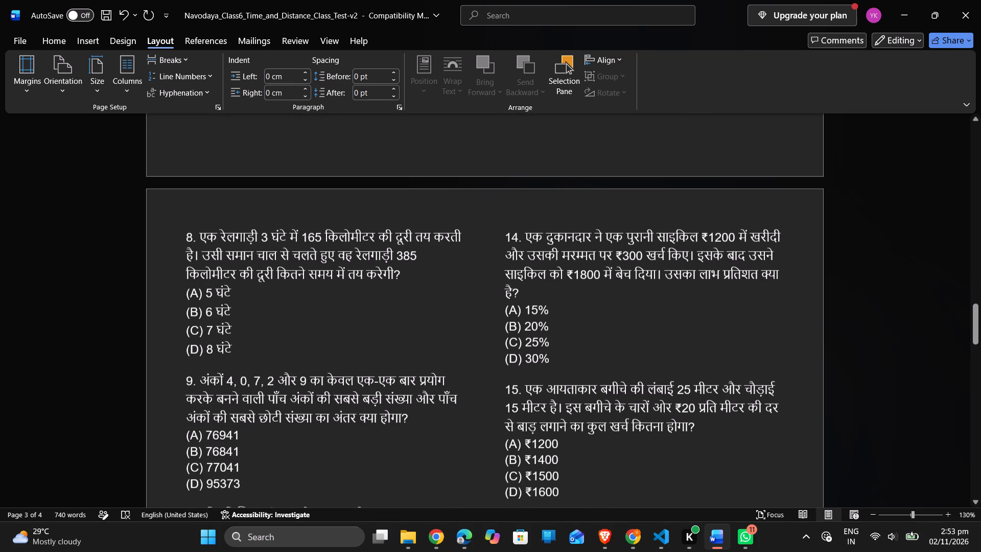
click(183, 235)
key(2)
scroll(183, 235, down, 1)
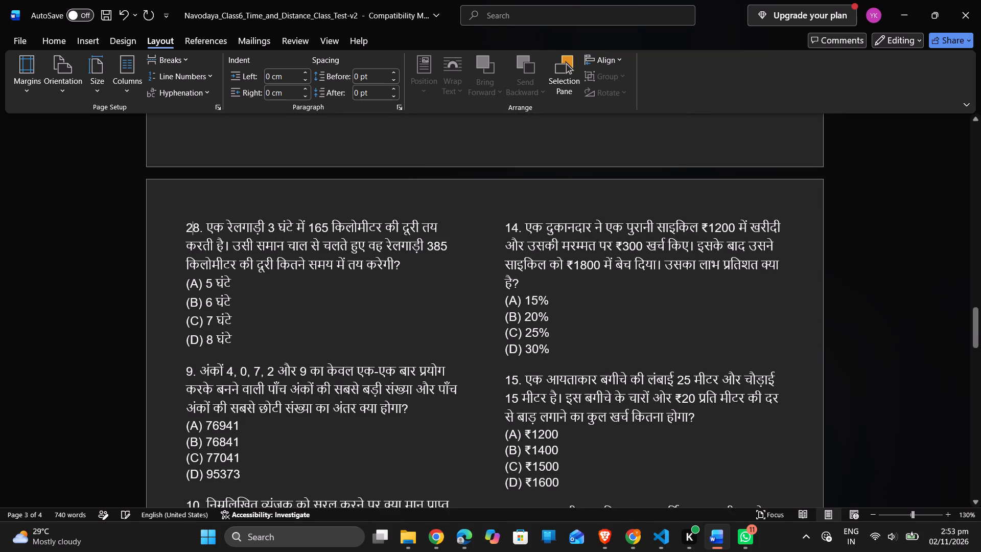
scroll(183, 235, down, 1)
click(184, 313)
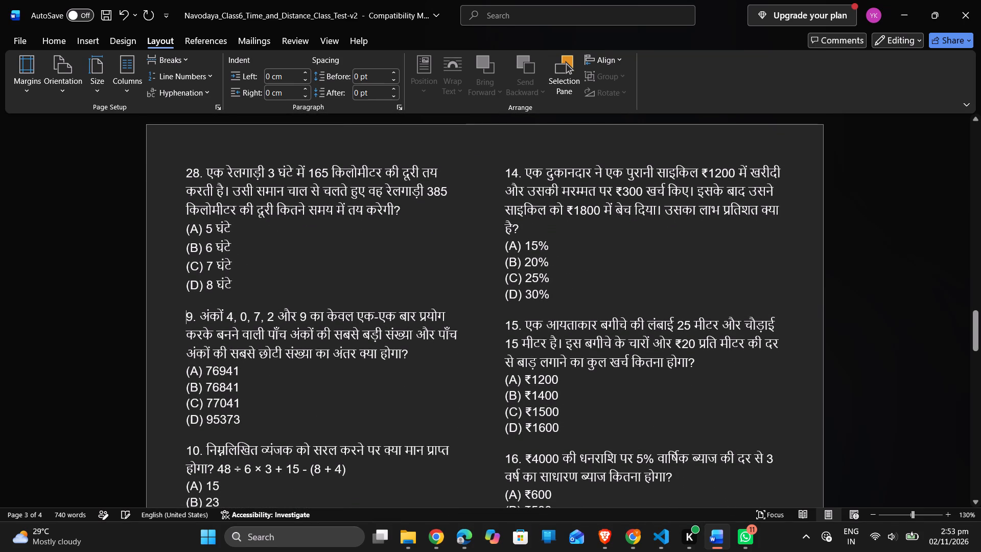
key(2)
Renumber the गणित questions 10 and 11 as 30 and 31.
scroll(184, 313, down, 1)
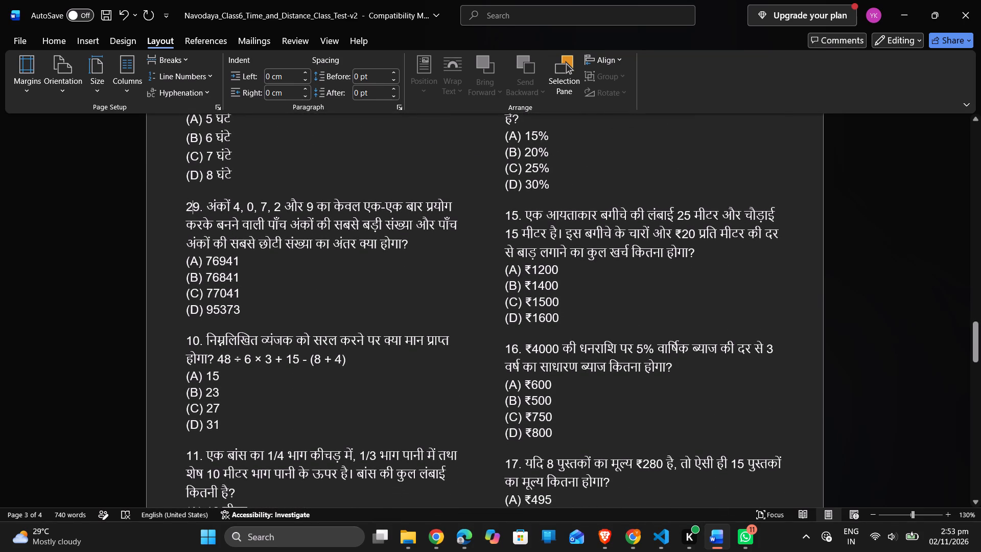
click(190, 339)
key(BackSpace)
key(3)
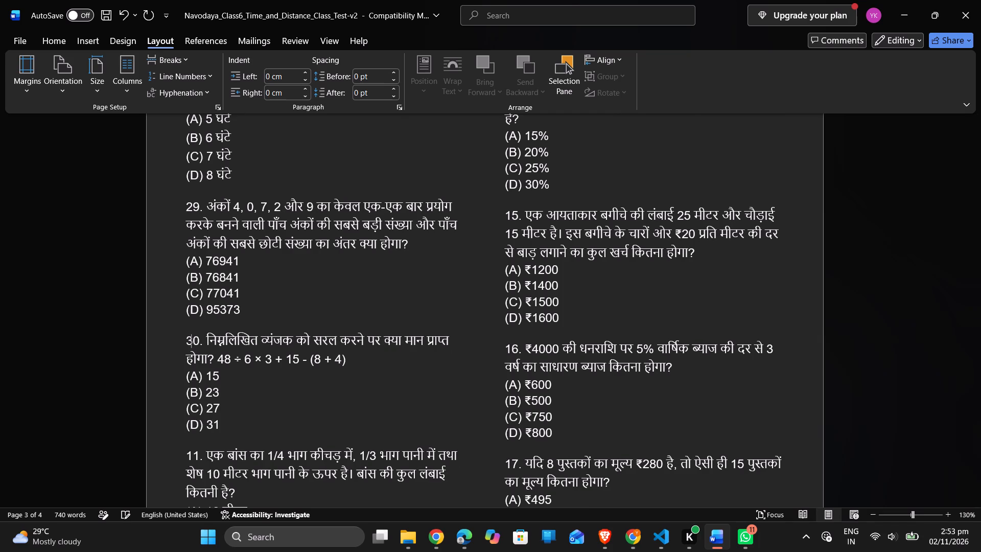
scroll(190, 339, down, 1)
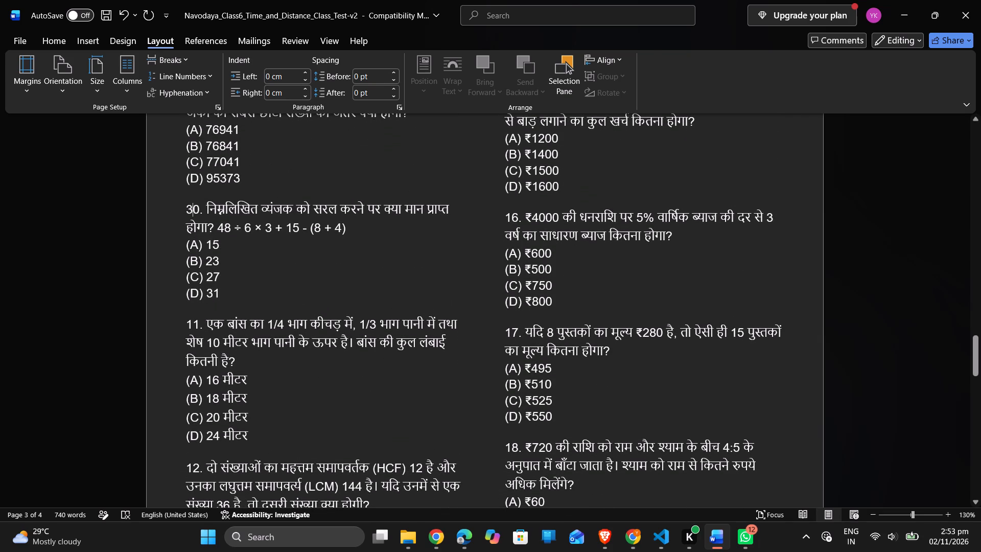
click(193, 324)
key(BackSpace)
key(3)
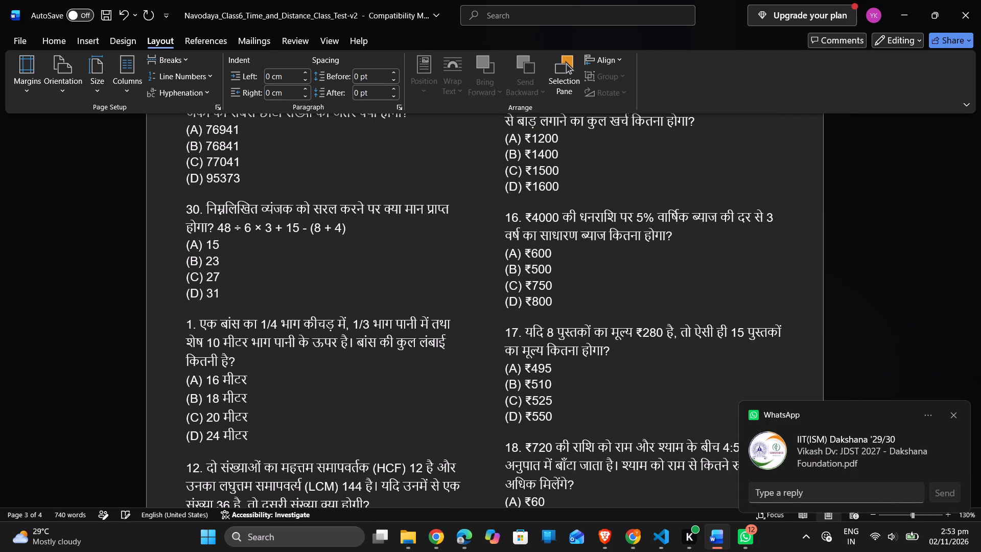
Renumber the गणित questions 12 and 13 as 32 and 33.
scroll(193, 324, down, 1)
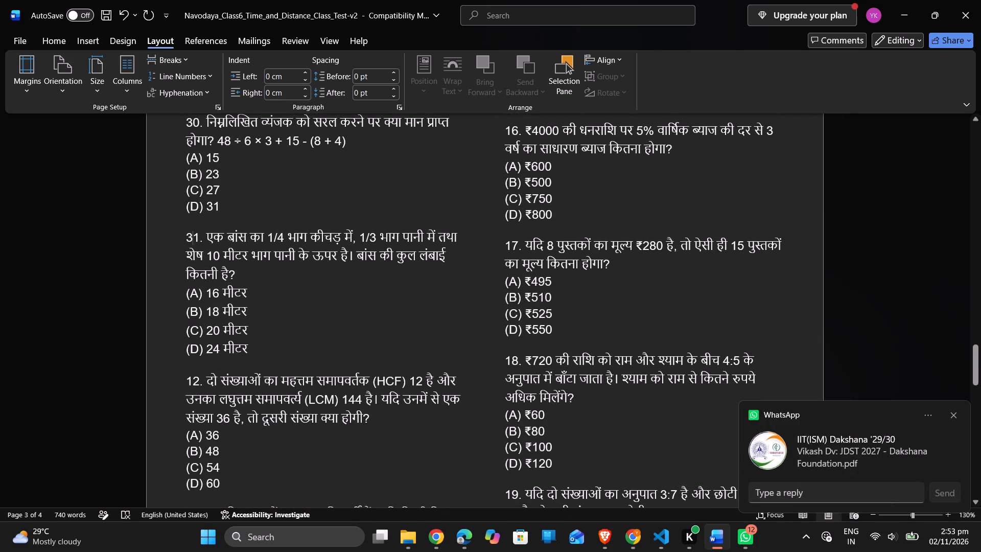
click(195, 379)
key(BackSpace)
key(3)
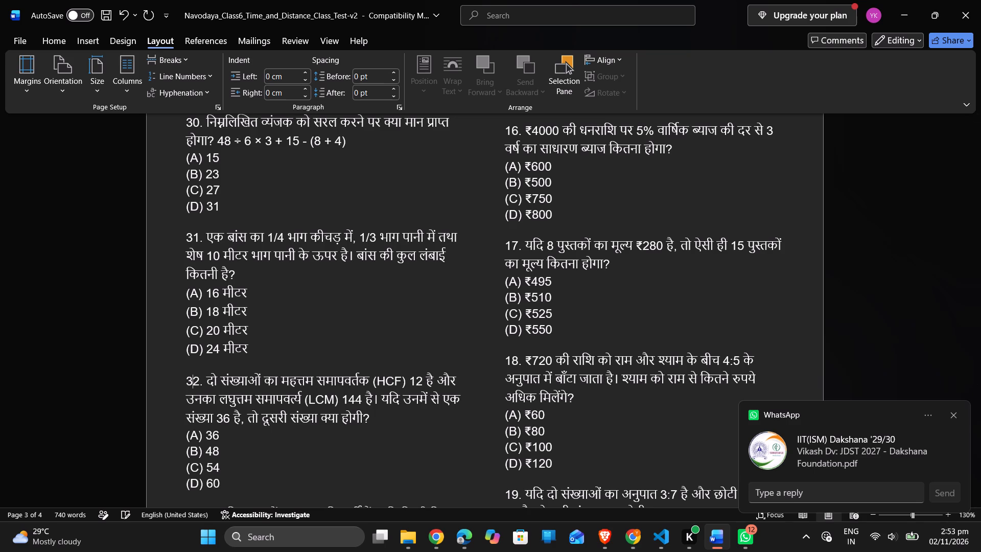
scroll(195, 379, down, 1)
click(194, 294)
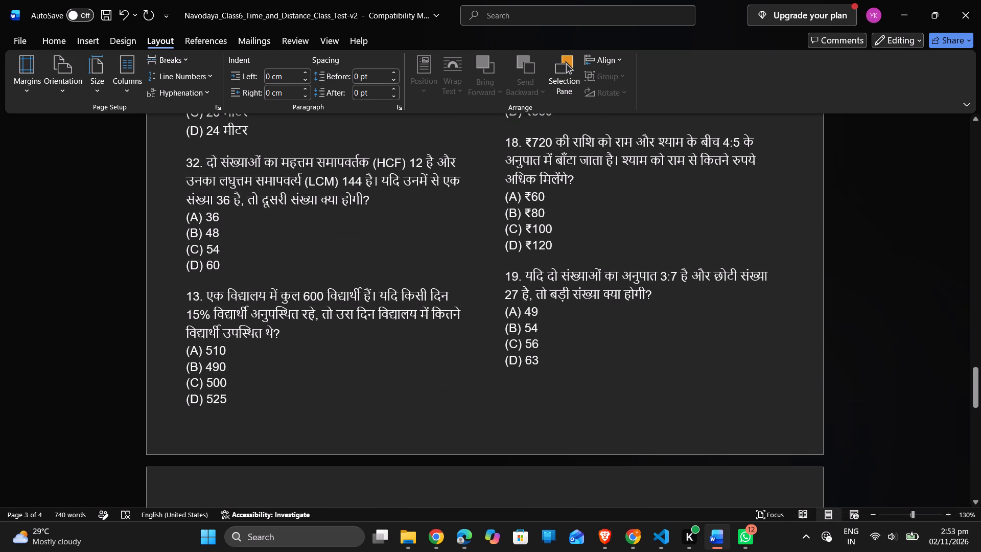
key(BackSpace)
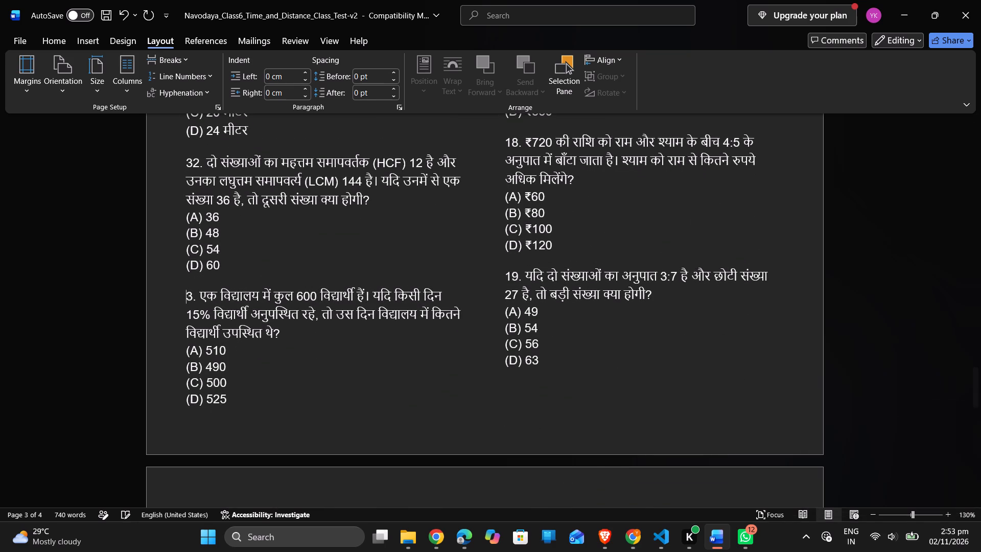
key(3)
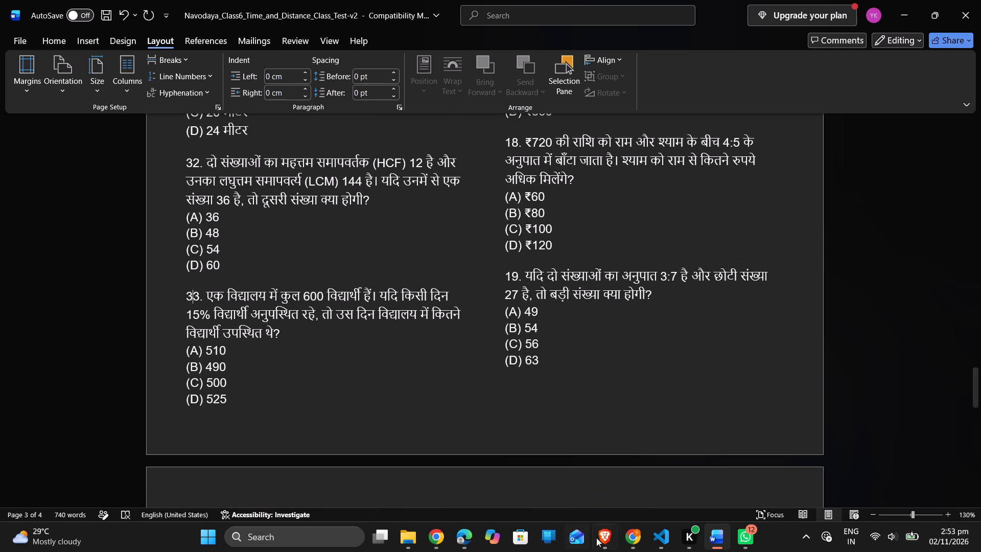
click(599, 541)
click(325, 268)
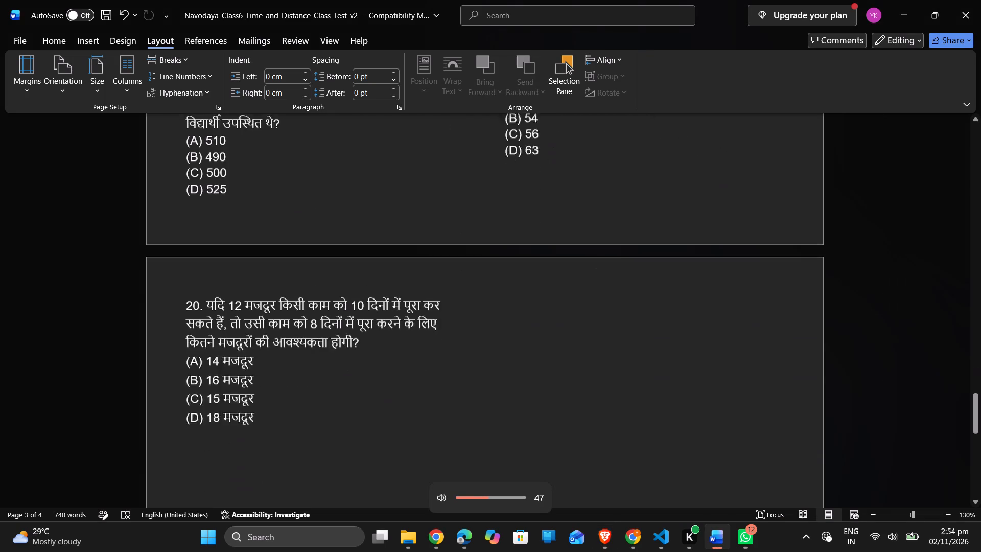
Place the text cursor between the two digits of question number 14, the shopkeeper and bicycle question.
scroll(294, 301, up, 3)
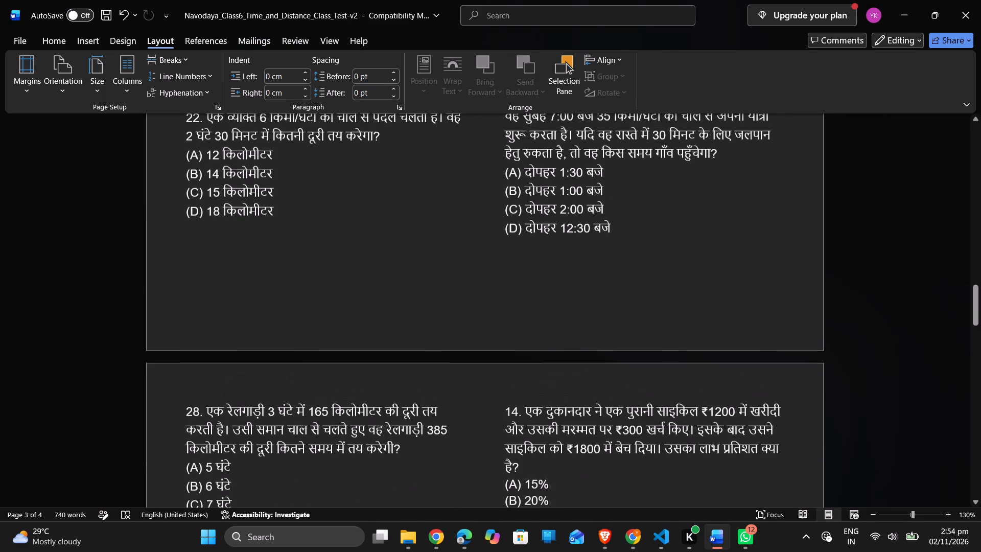
click(516, 415)
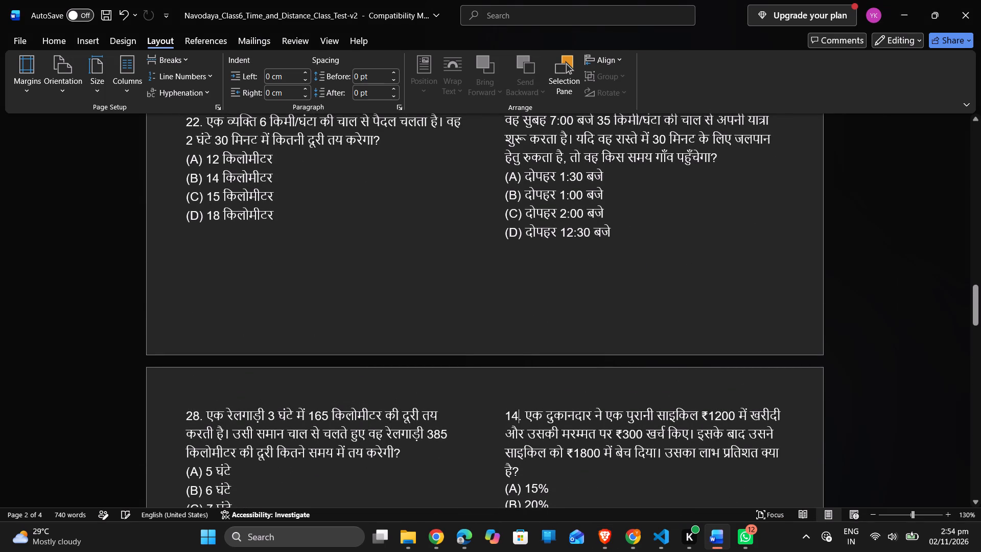
key(Left)
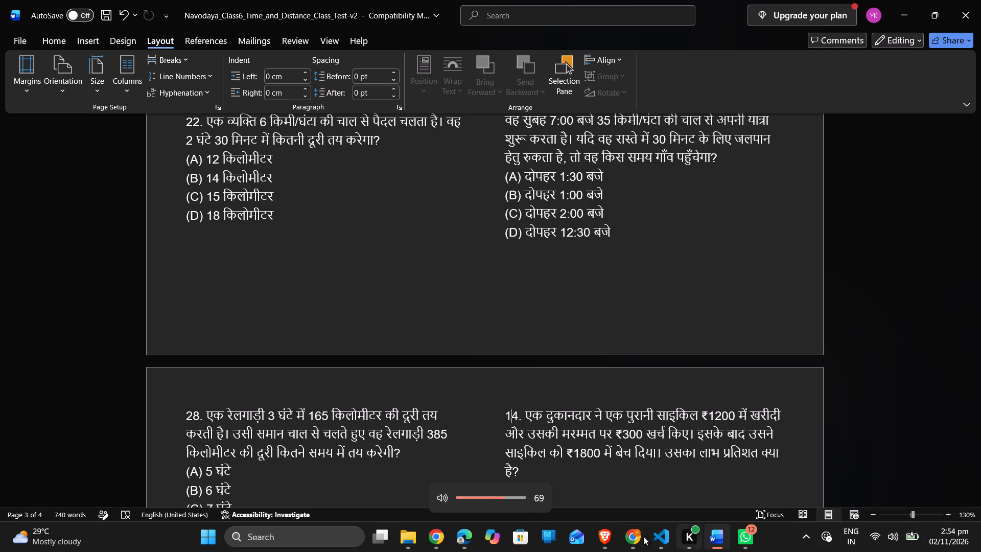
Switch to Brave and check the Bluetooth connection of the Rockerz Plus 550 headset while the YouTube song is open.
click(604, 535)
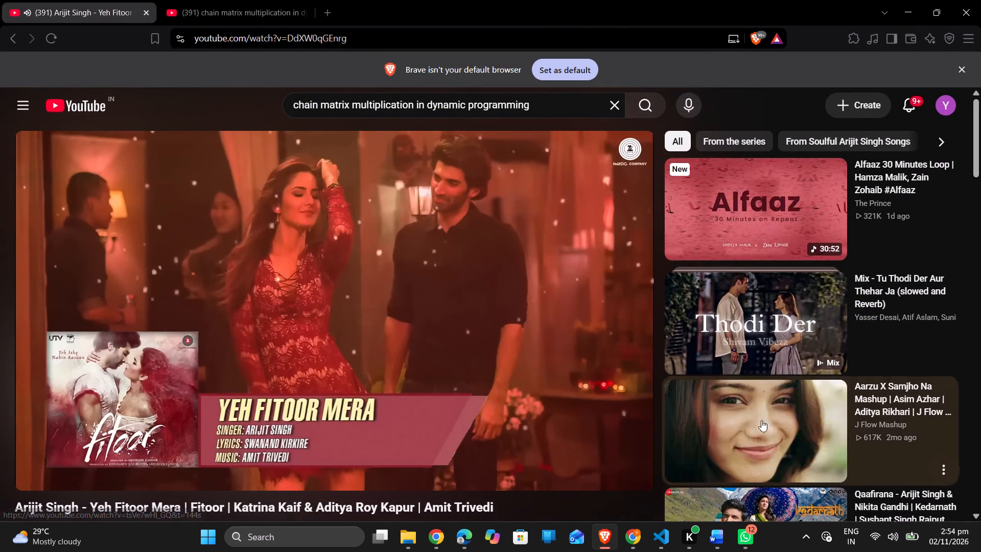
click(884, 534)
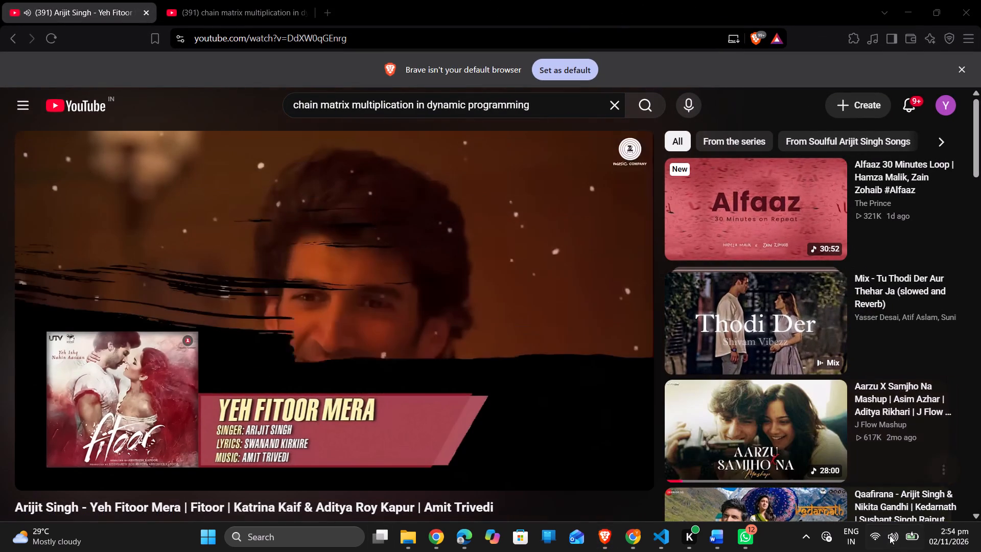
click(890, 542)
click(889, 301)
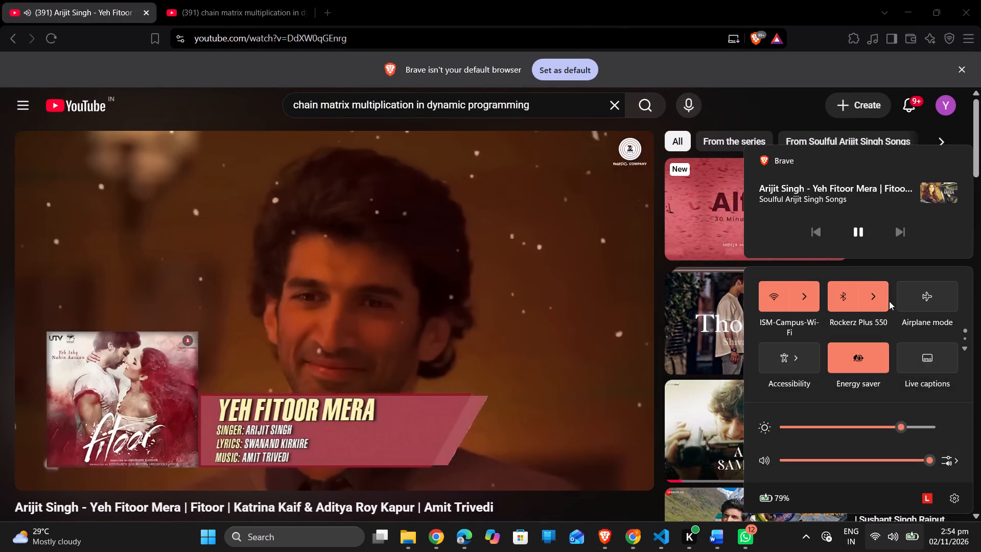
click(878, 301)
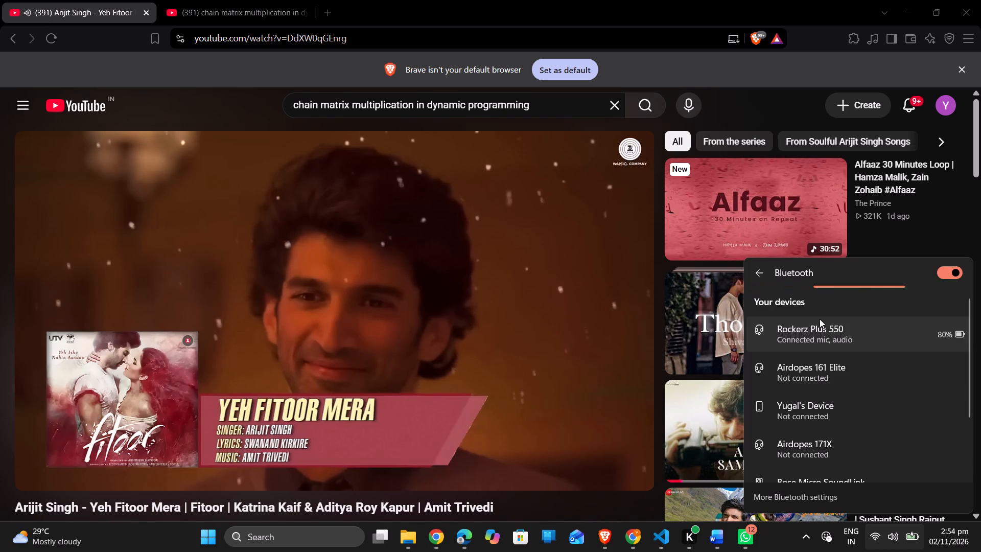
click(816, 329)
click(816, 329)
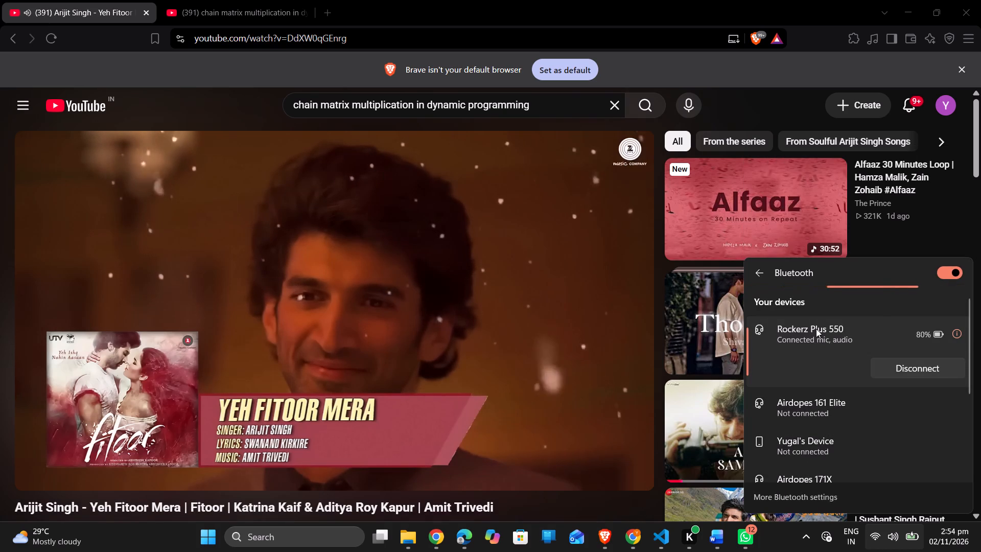
click(492, 325)
click(492, 325)
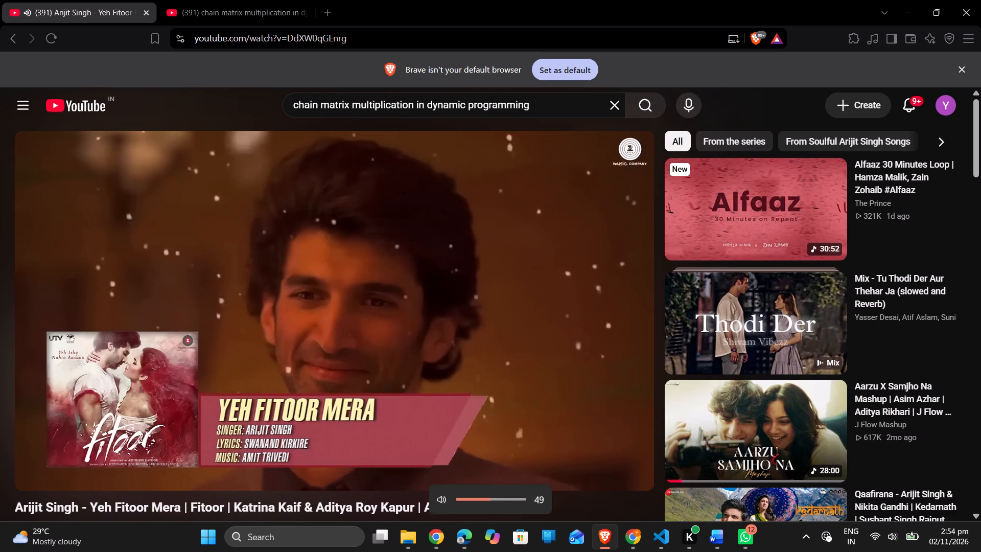
Switch back to Word and renumber the गणित questions 14, 15 and 16 as 34, 35 and 36.
click(726, 539)
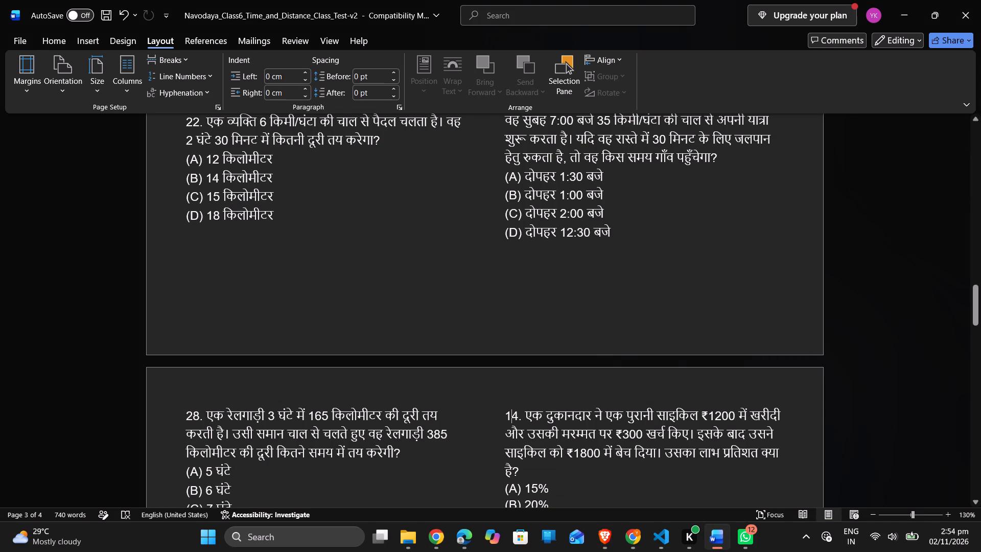
key(BackSpace)
key(3)
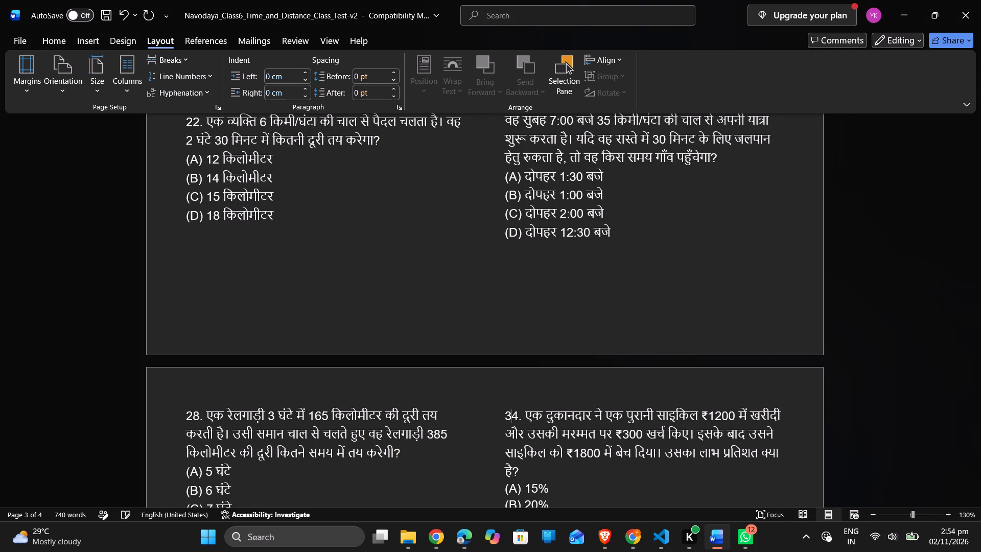
scroll(527, 302, down, 2)
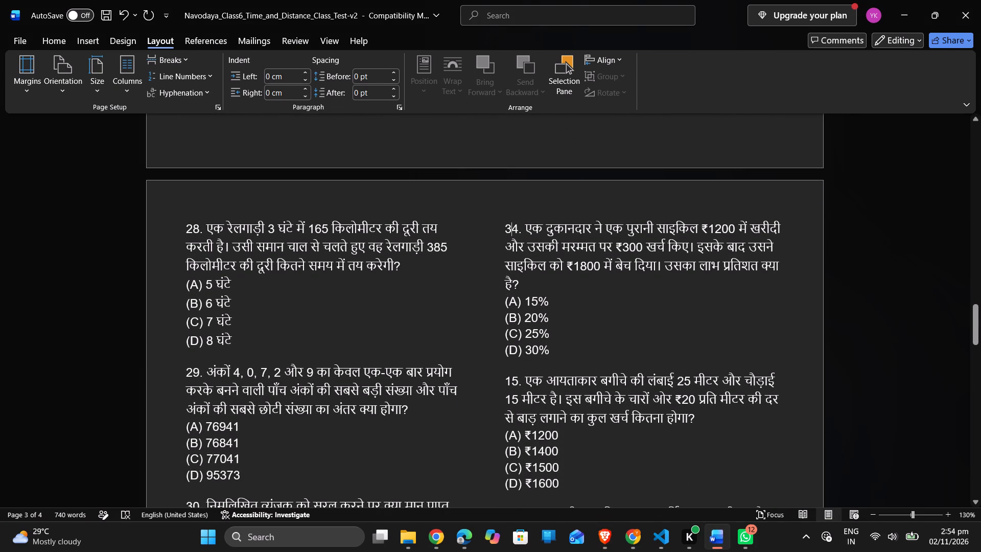
click(511, 380)
key(BackSpace)
key(3)
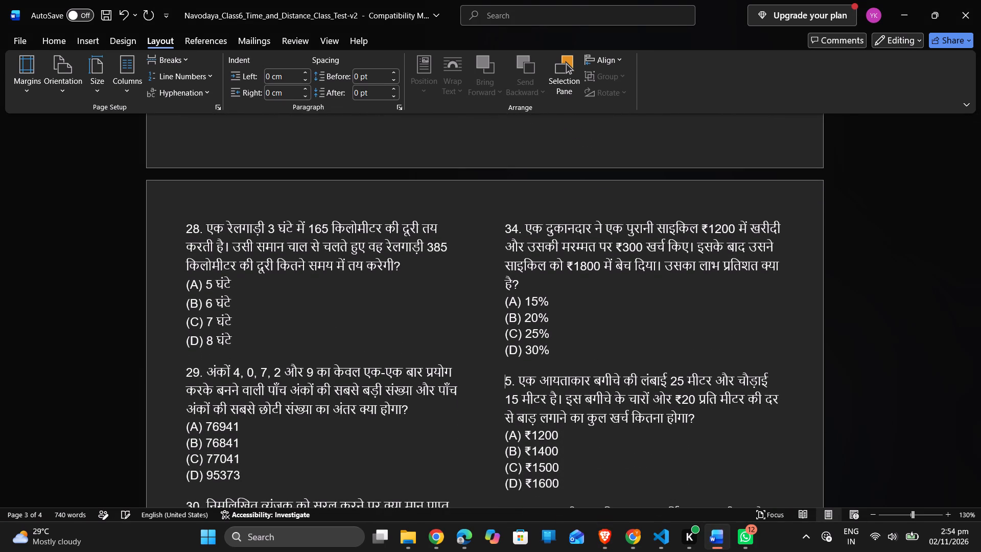
scroll(511, 380, down, 1)
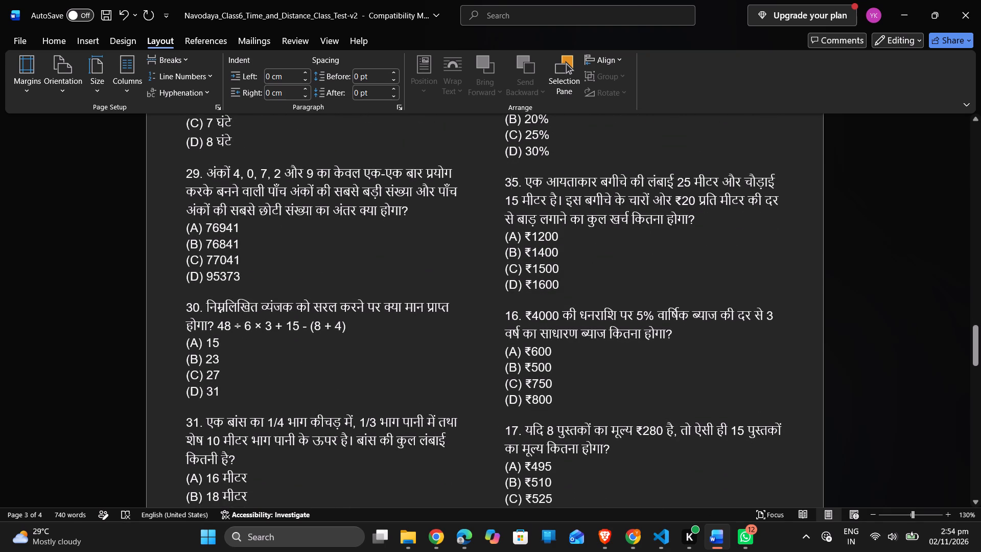
click(511, 316)
key(BackSpace)
key(3)
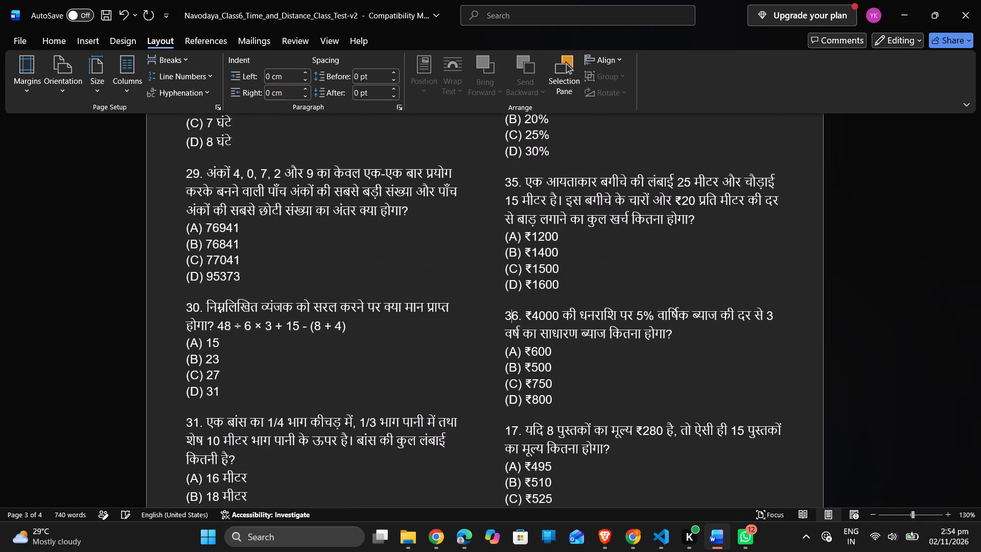
Renumber the गणित questions 17 and 18 as 37 and 38.
scroll(511, 316, down, 1)
click(512, 307)
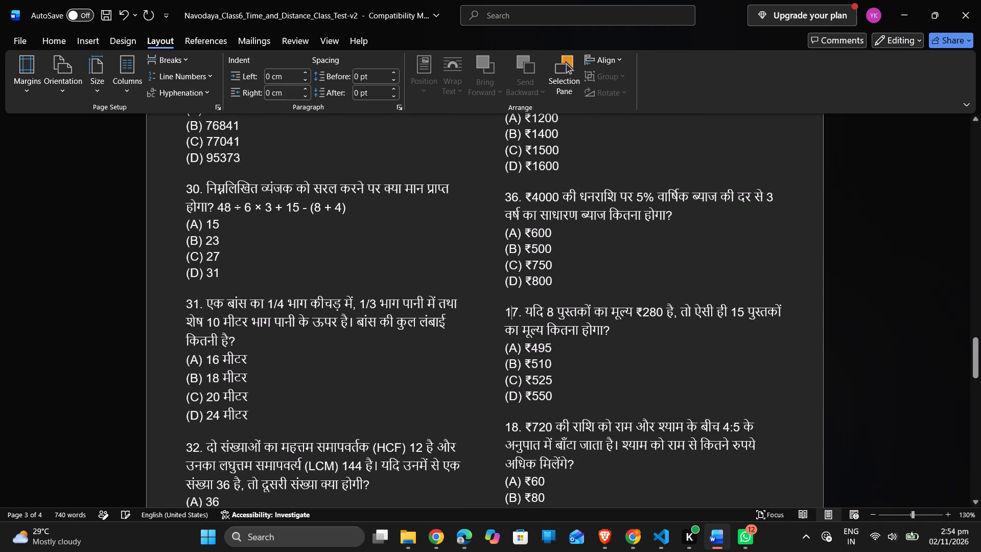
key(BackSpace)
key(3)
scroll(512, 307, down, 1)
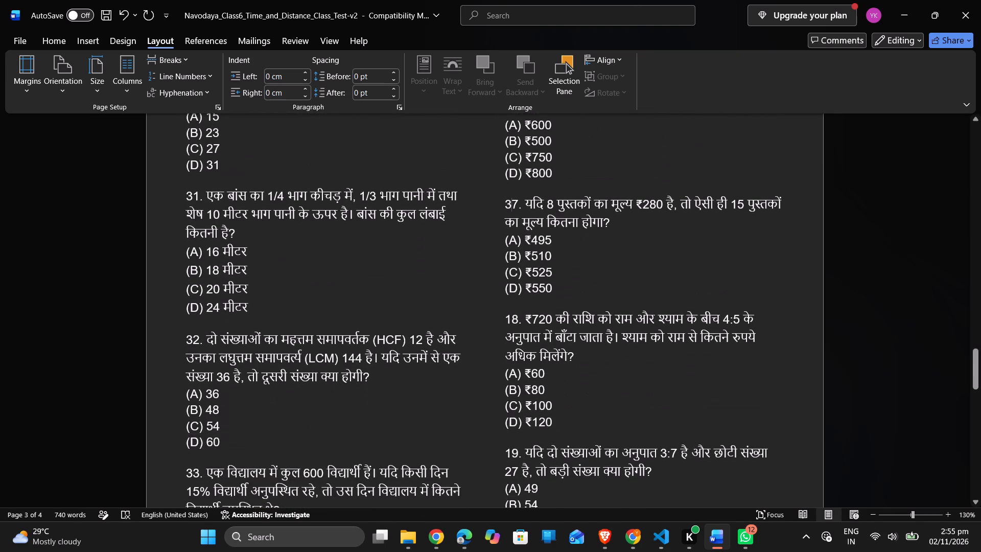
click(512, 316)
key(BackSpace)
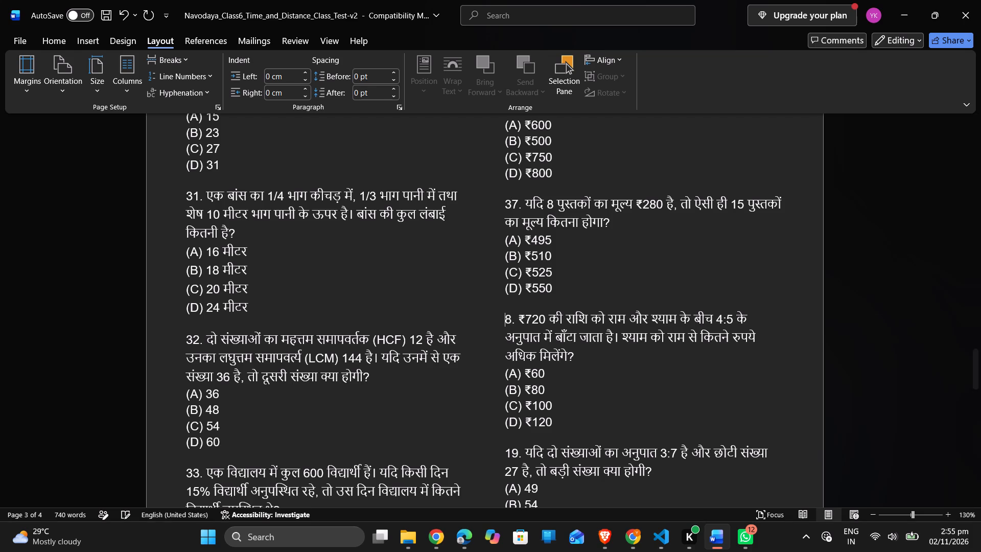
key(3)
Place the text cursor in the number of question 19, the 3:7 ratio question.
scroll(512, 316, down, 1)
click(516, 254)
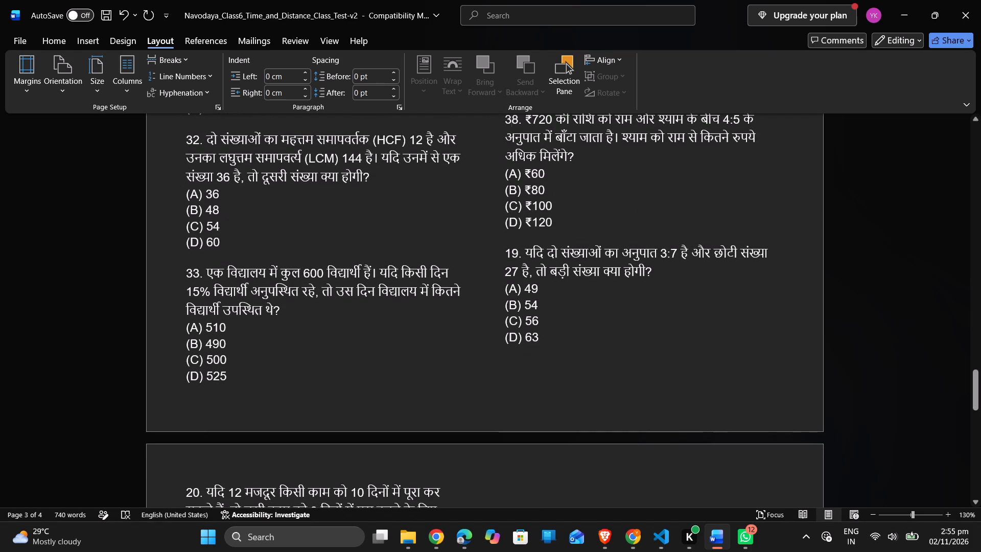
Renumber the गणित questions 19 and 20 as 39 and 40.
key(Left)
key(BackSpace)
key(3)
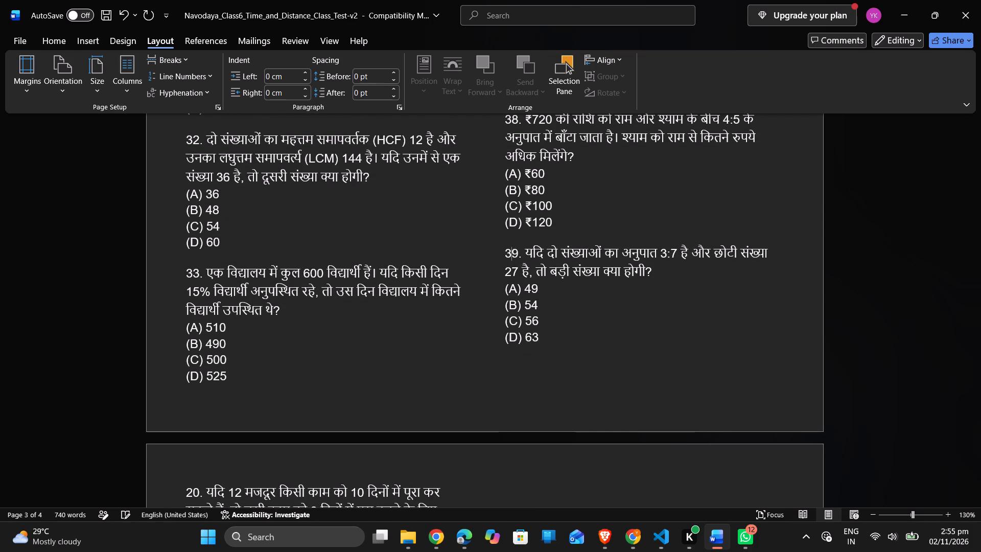
scroll(516, 254, down, 1)
click(193, 169)
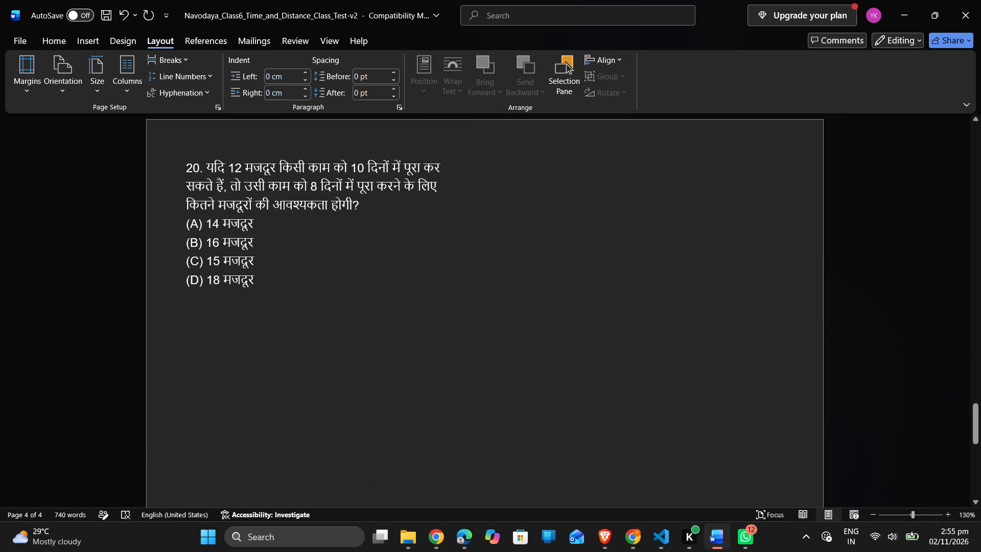
key(BackSpace)
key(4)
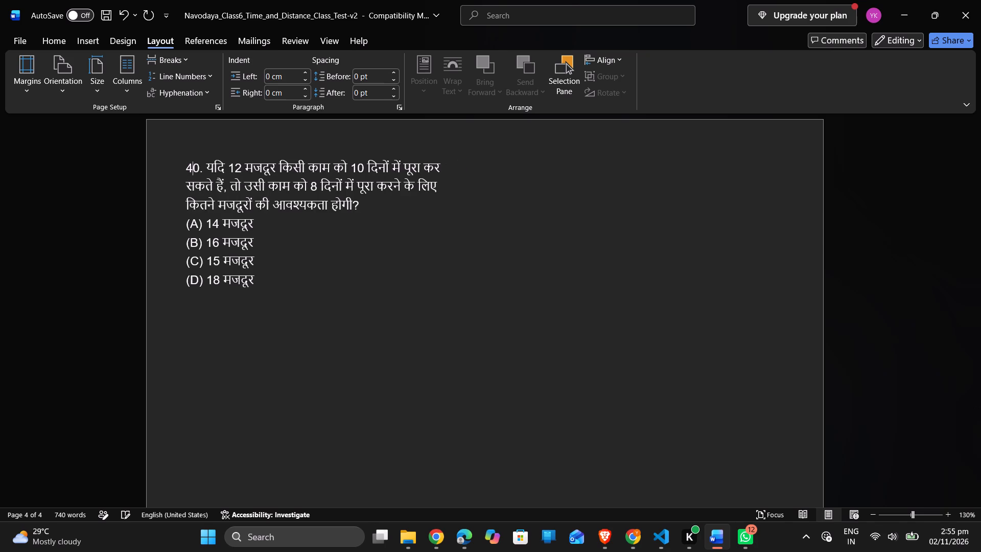
Review the document's pages, from the mental-ability pictures to the end of the renumbered गणित questions.
scroll(193, 169, down, 5)
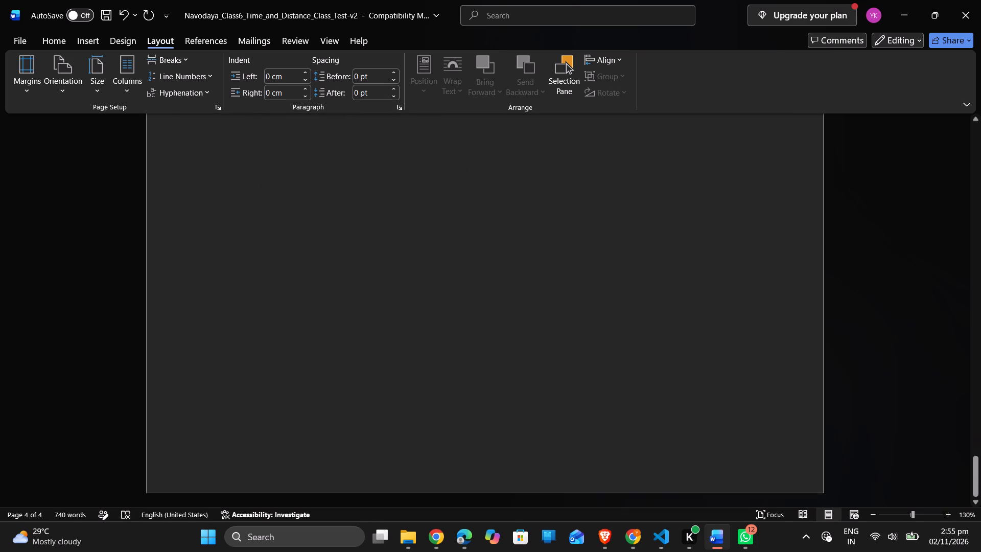
scroll(193, 169, up, 10)
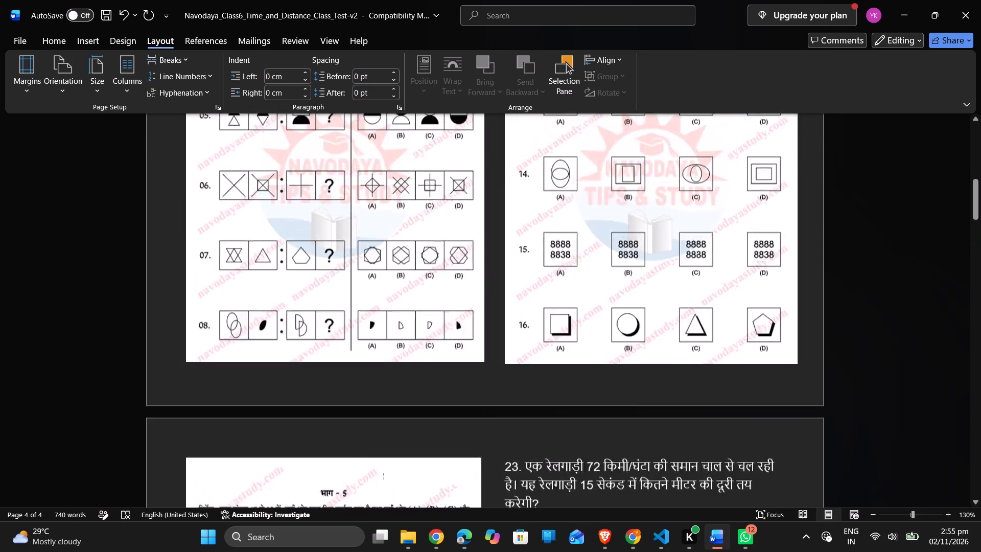
scroll(193, 169, up, 3)
scroll(193, 169, down, 12)
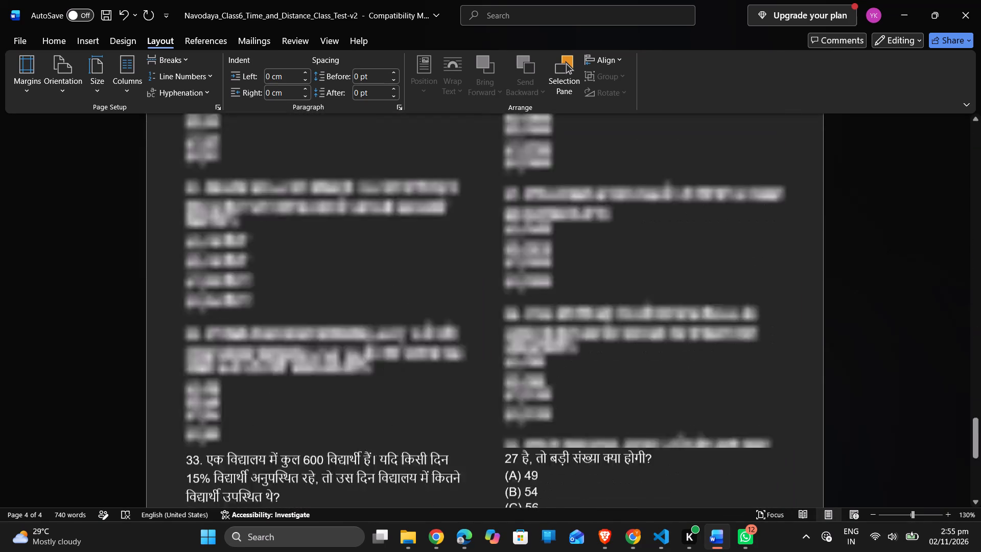
scroll(193, 169, down, 4)
scroll(193, 169, up, 4)
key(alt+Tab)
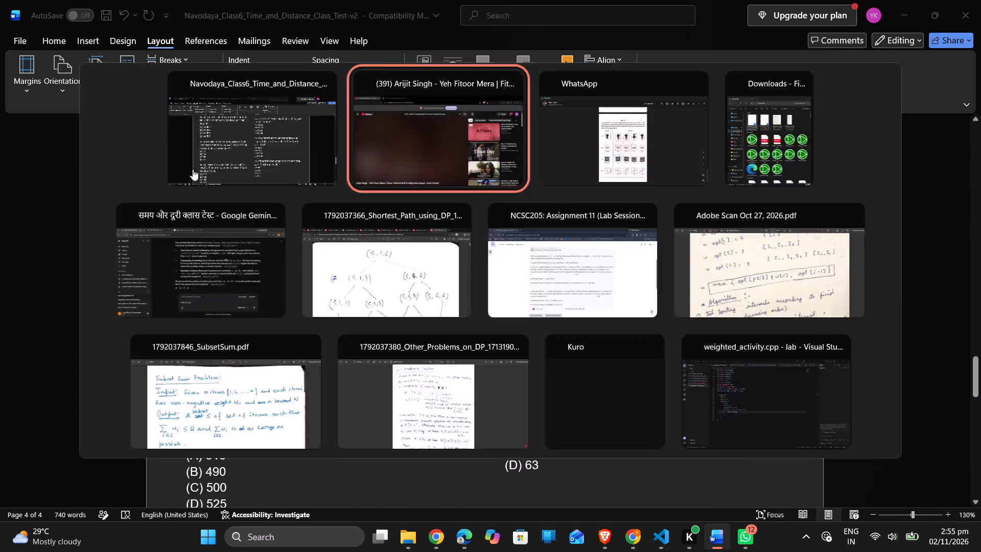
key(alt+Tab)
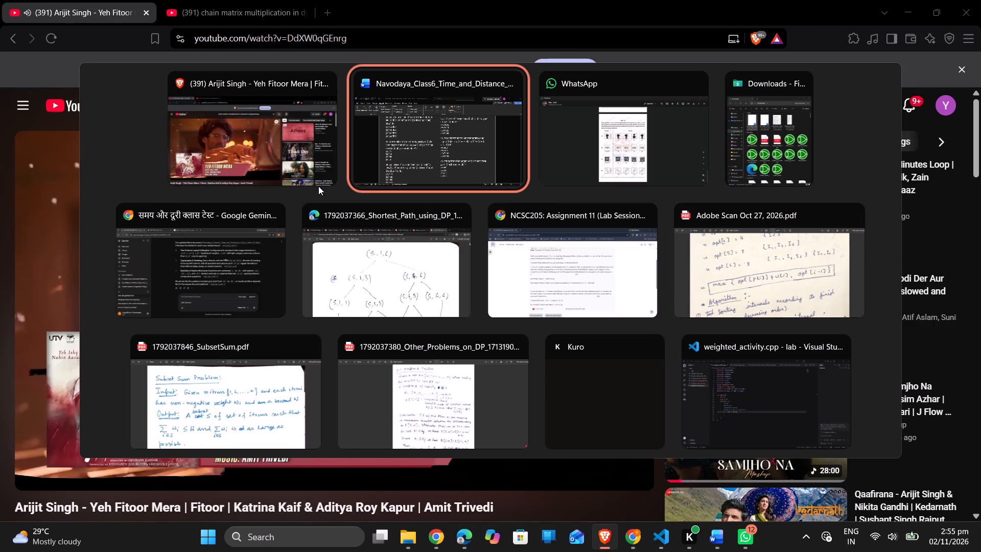
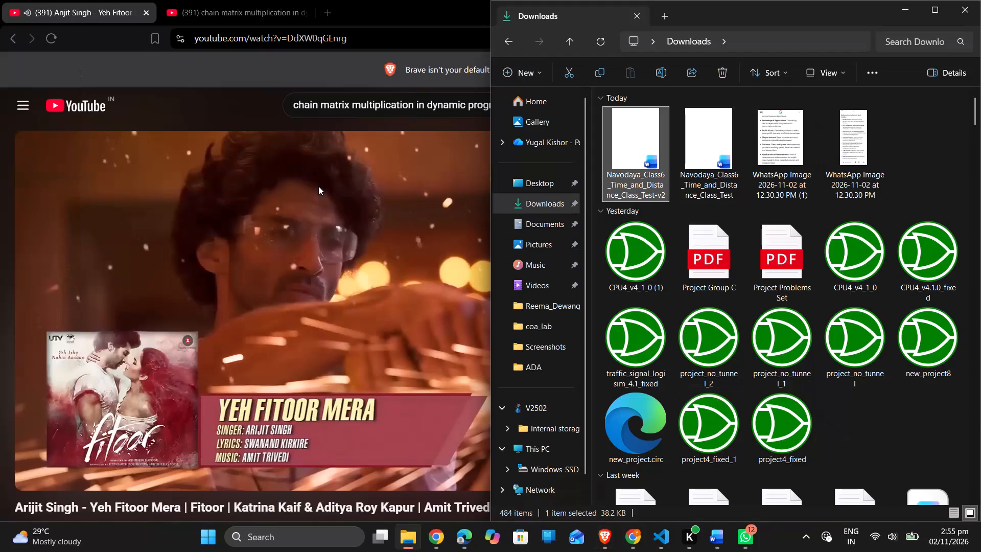
Switch from the Downloads folder to the Chrome window showing NCSC205: Assignment 11.
key(alt+Tab)
key(alt+Tab)
key(alt+Tab)
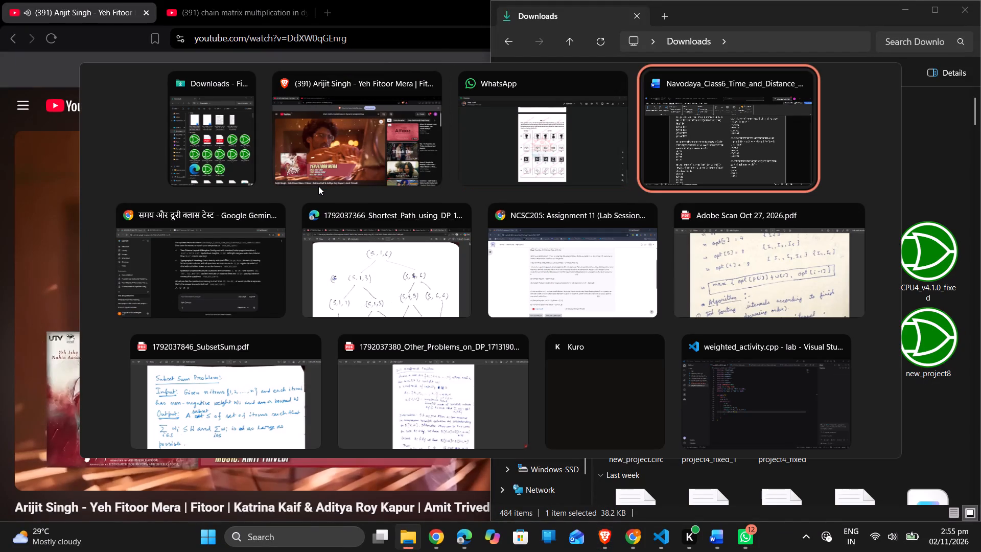
key(alt+Tab)
key(alt+Tab)
key(alt+Tab)
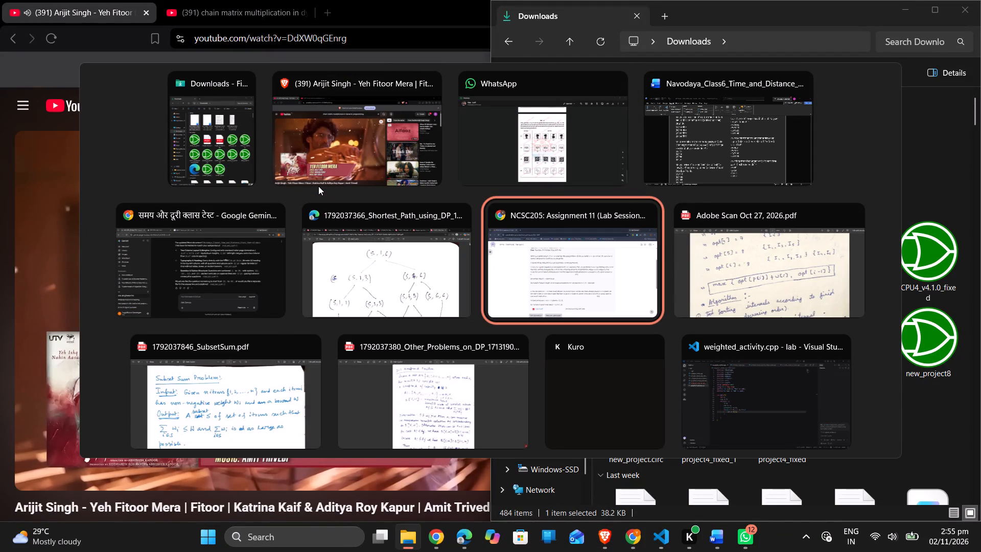
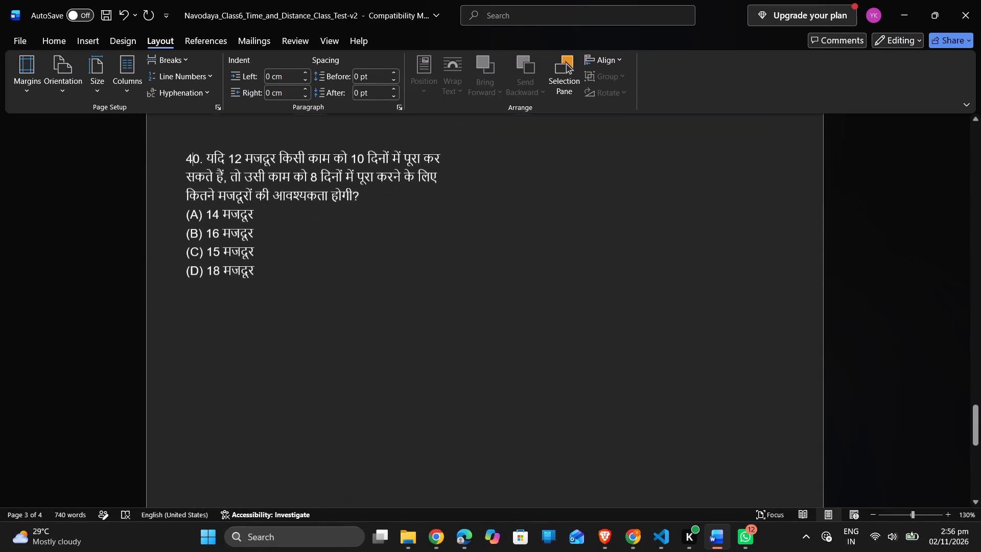
Review the test from the mental-ability pictures through the गणित questions to the end, checking the question numbering up to 40.
click(479, 262)
scroll(287, 326, down, 1)
click(287, 326)
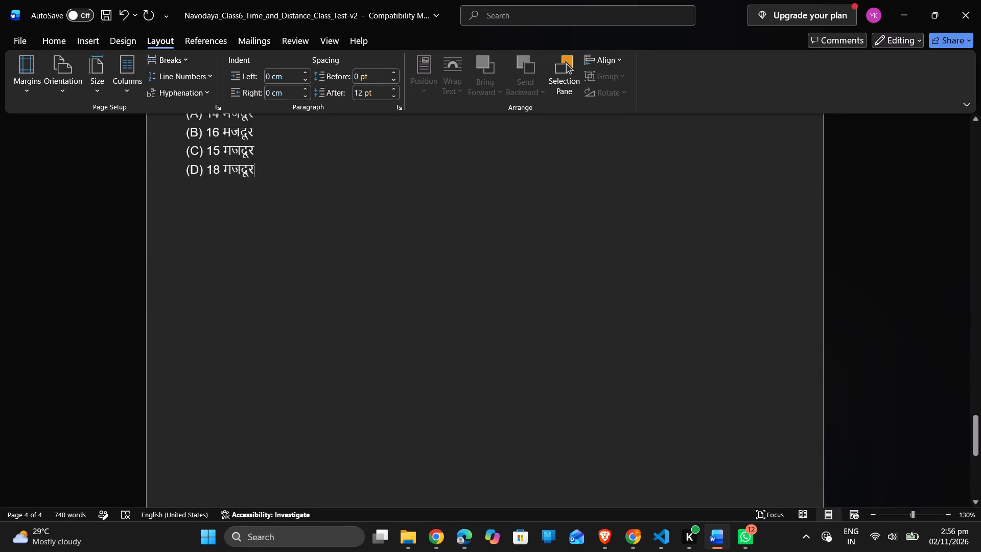
scroll(265, 248, down, 1)
scroll(265, 248, up, 2)
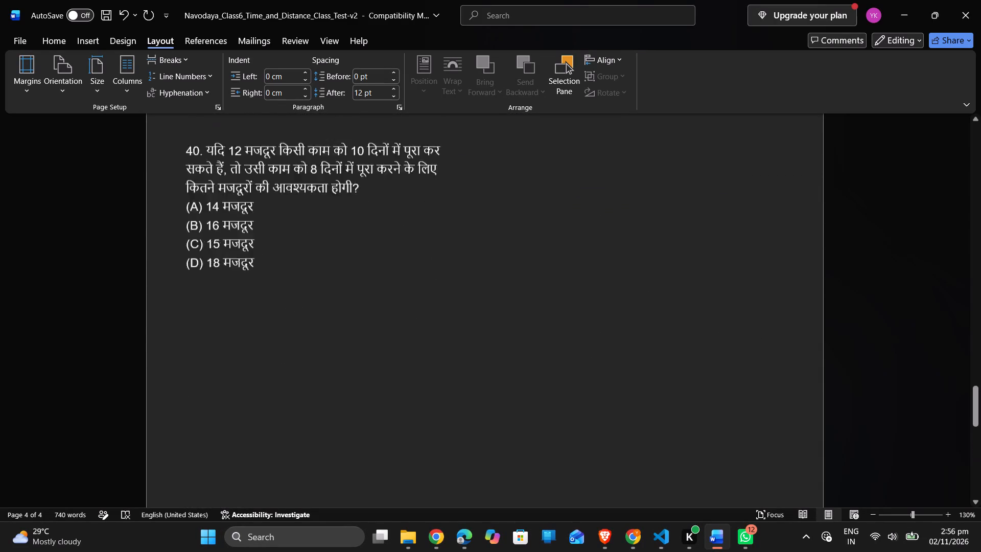
scroll(265, 248, up, 6)
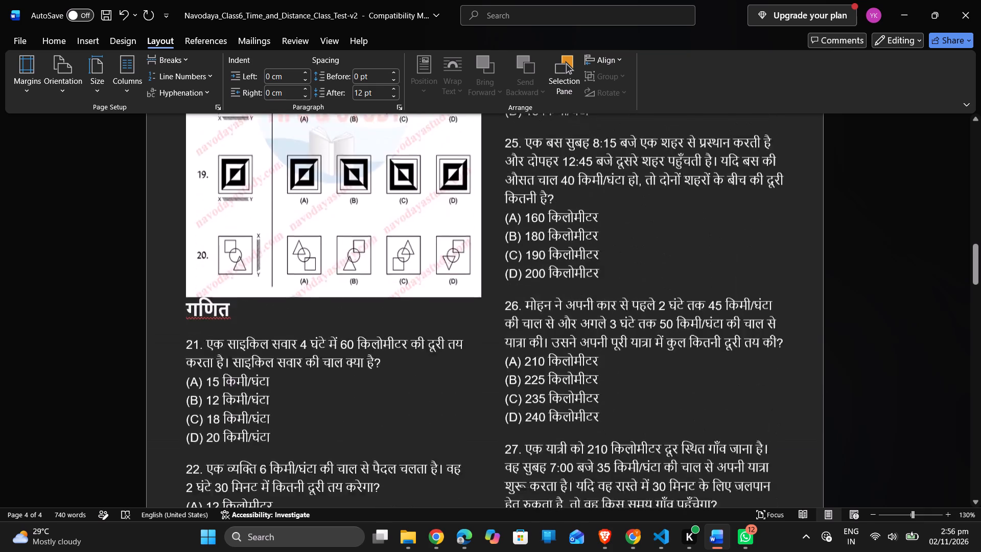
scroll(265, 248, up, 2)
scroll(265, 248, down, 3)
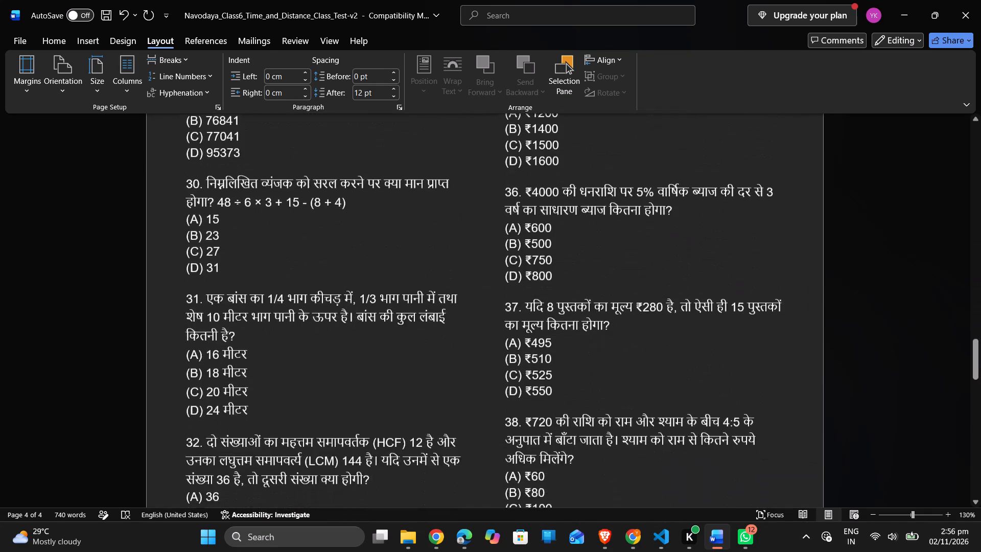
scroll(265, 248, down, 6)
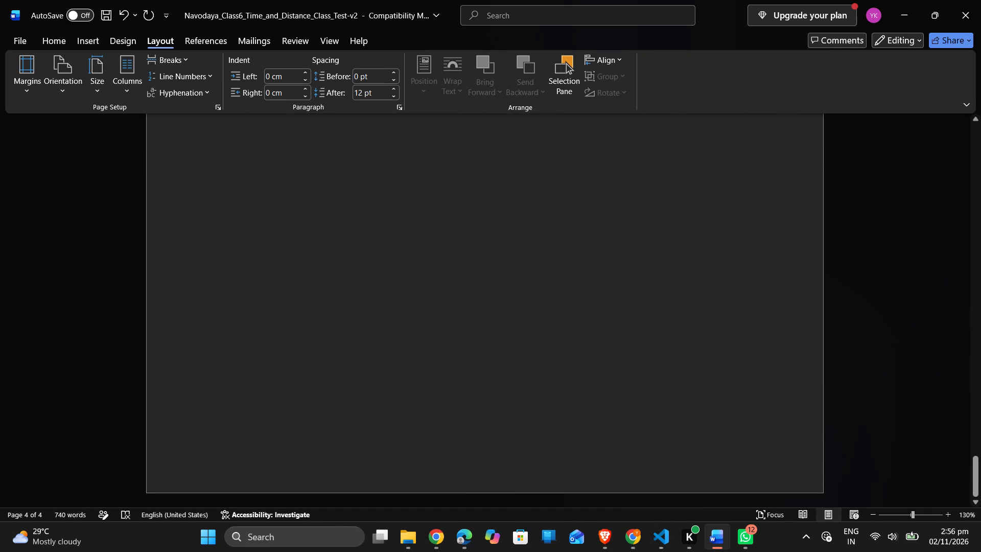
scroll(265, 248, down, 2)
Switch to the File Explorer window showing the Downloads folder.
key(alt+Tab)
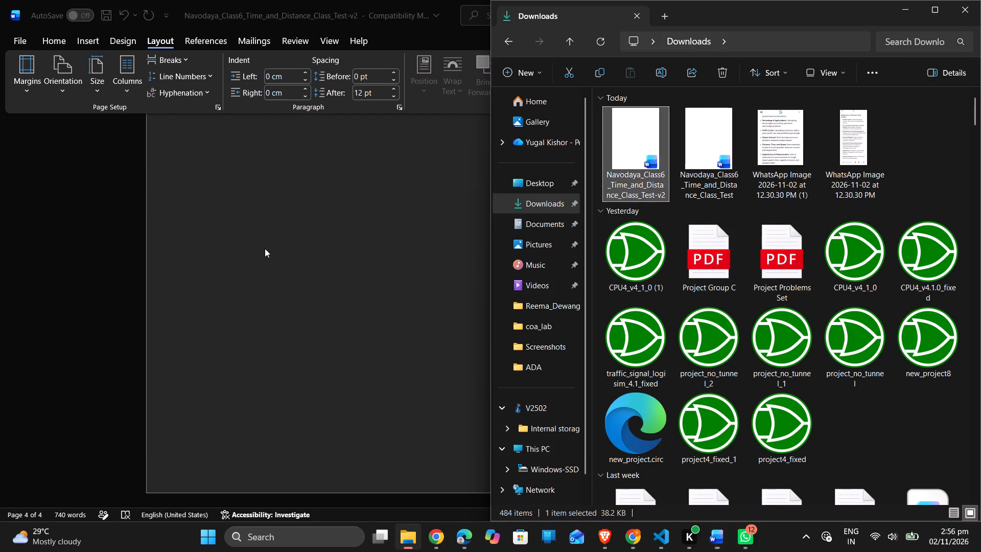
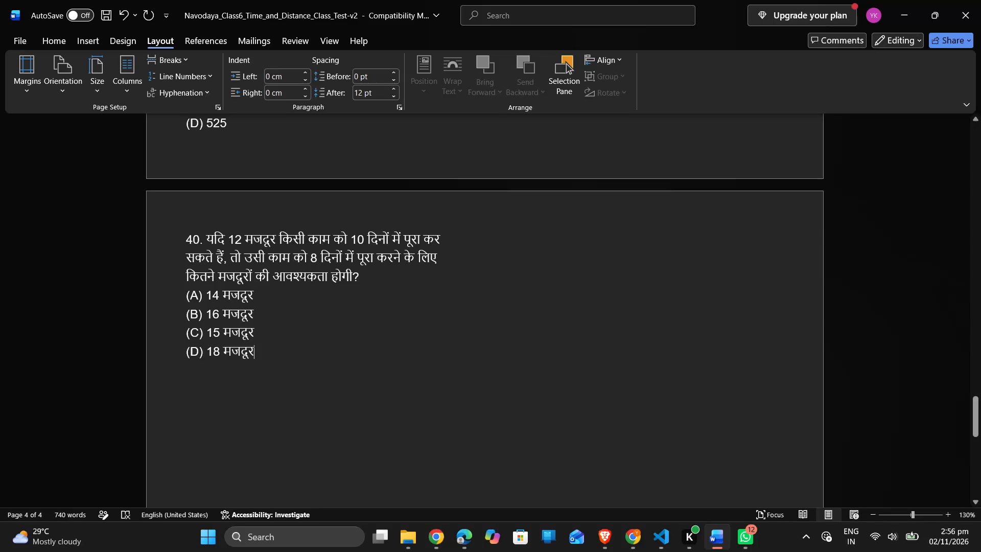
Add two blank paragraphs below option (D) of question 40, at the end of the गणित questions.
key(Return)
key(Return)
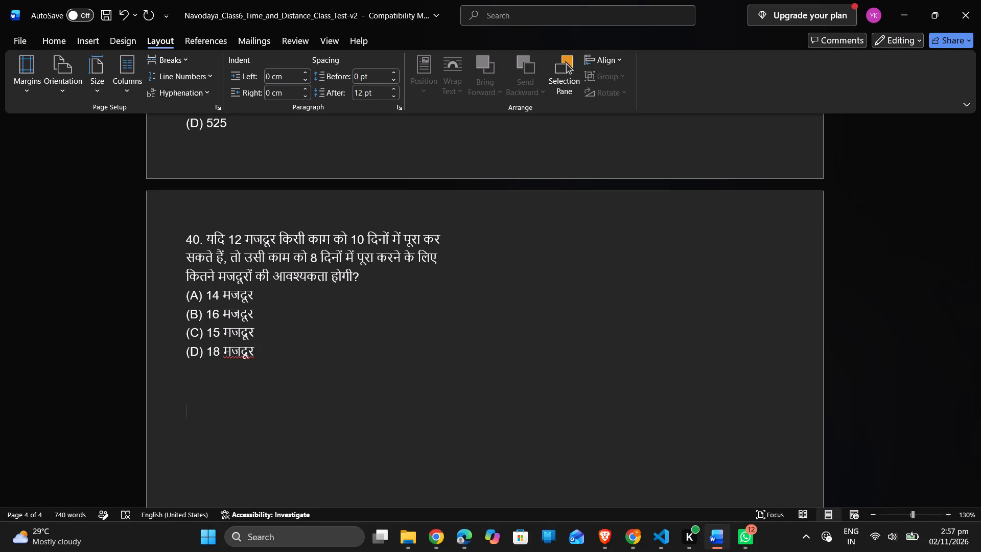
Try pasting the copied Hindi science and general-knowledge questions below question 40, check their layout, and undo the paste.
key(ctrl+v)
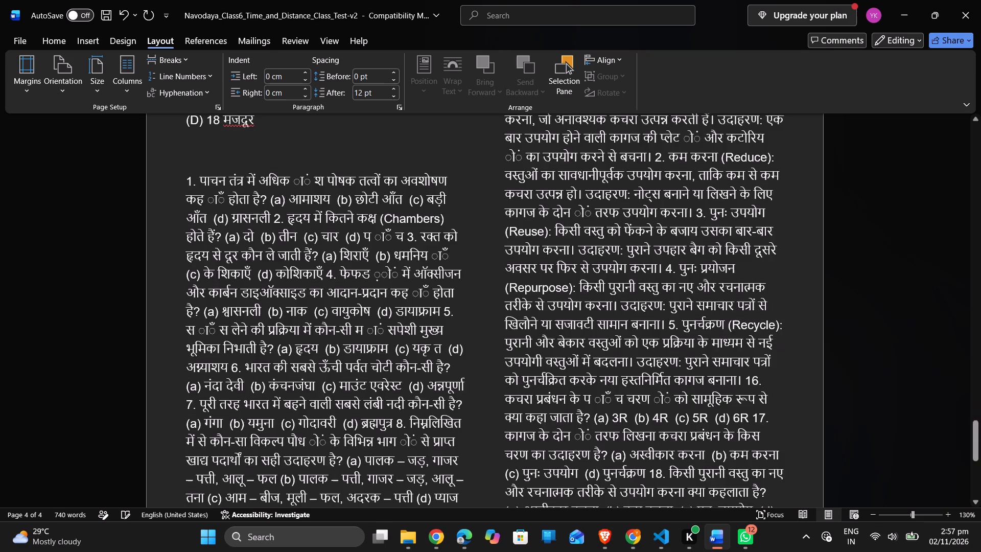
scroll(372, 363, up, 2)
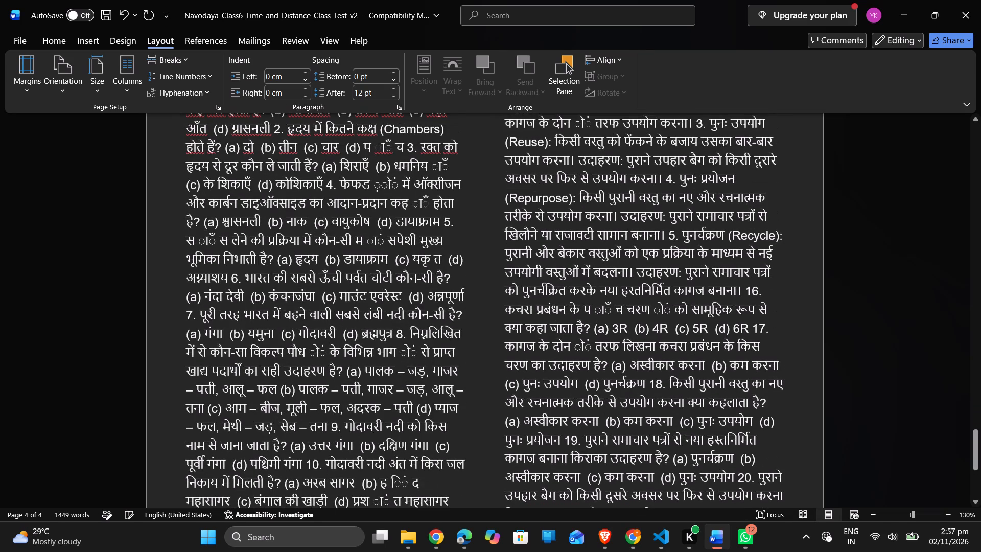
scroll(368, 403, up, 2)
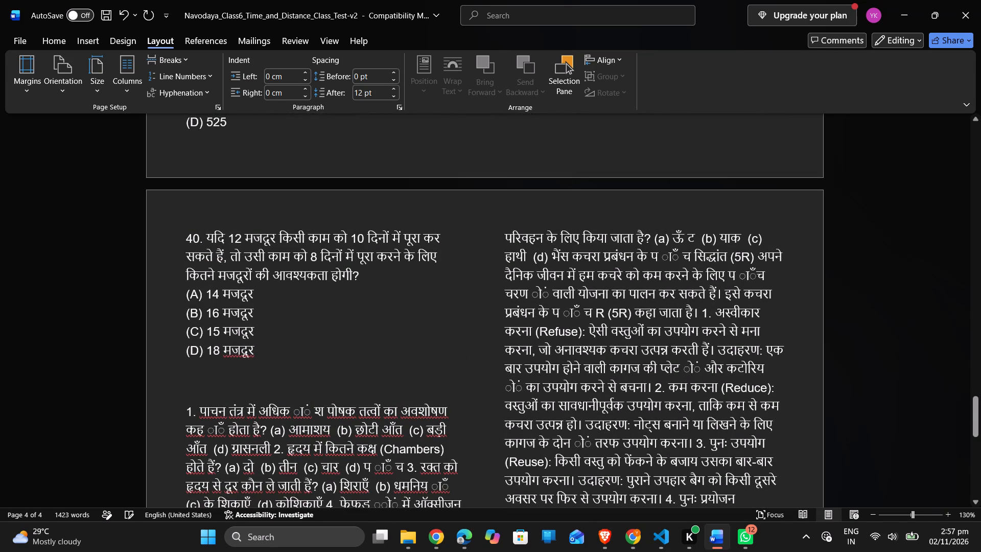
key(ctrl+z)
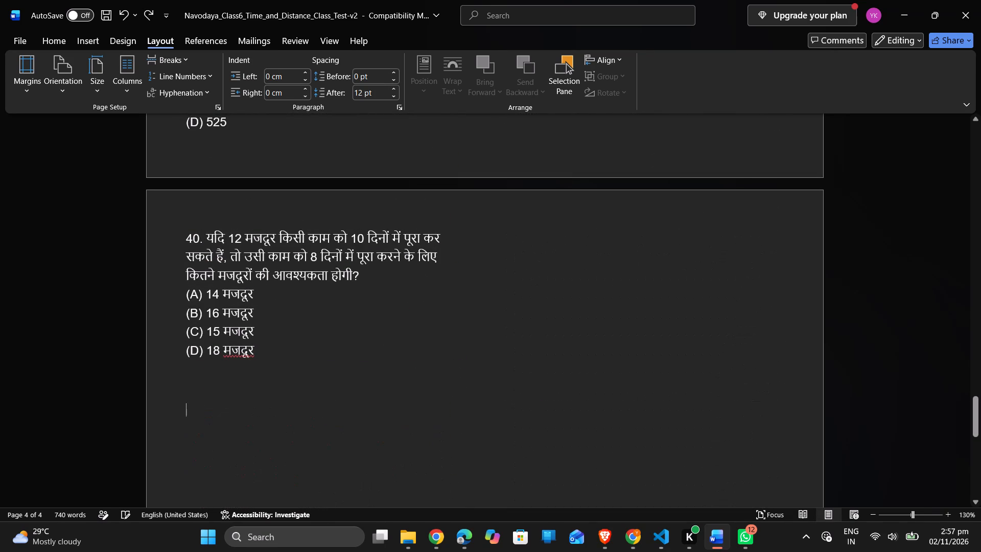
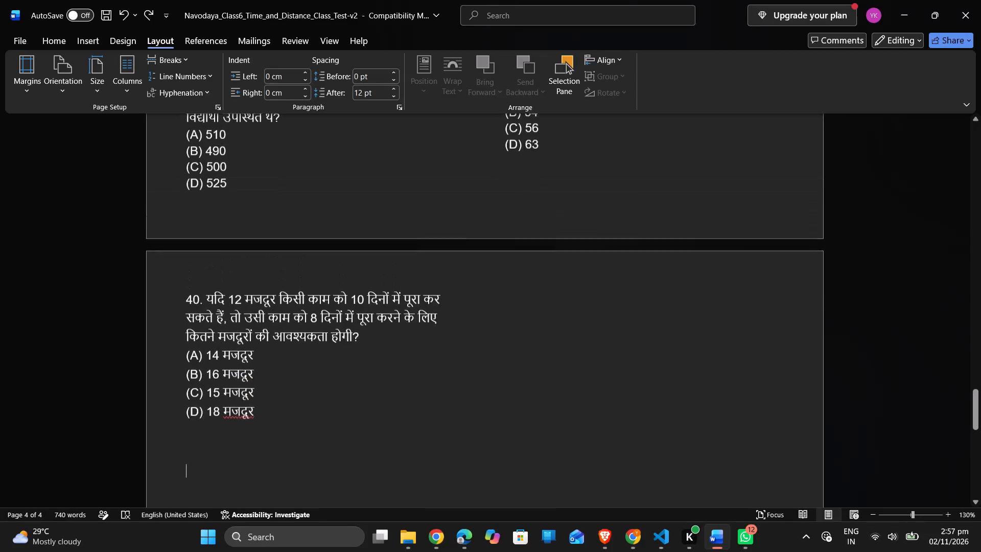
Check the end of the class test after question 40, and switch from Word to another open window.
scroll(412, 307, up, 1)
scroll(412, 307, down, 2)
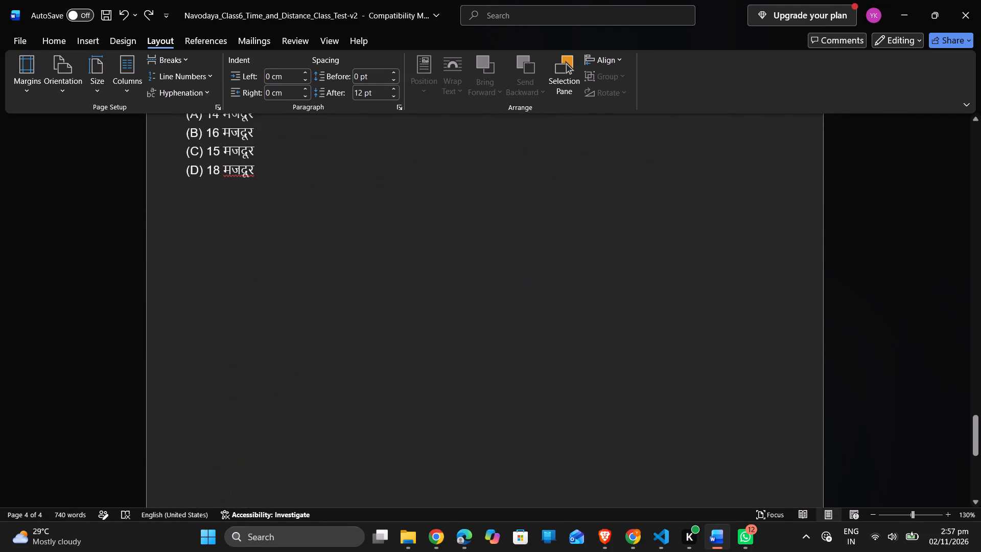
key(alt+Tab)
key(alt+Tab)
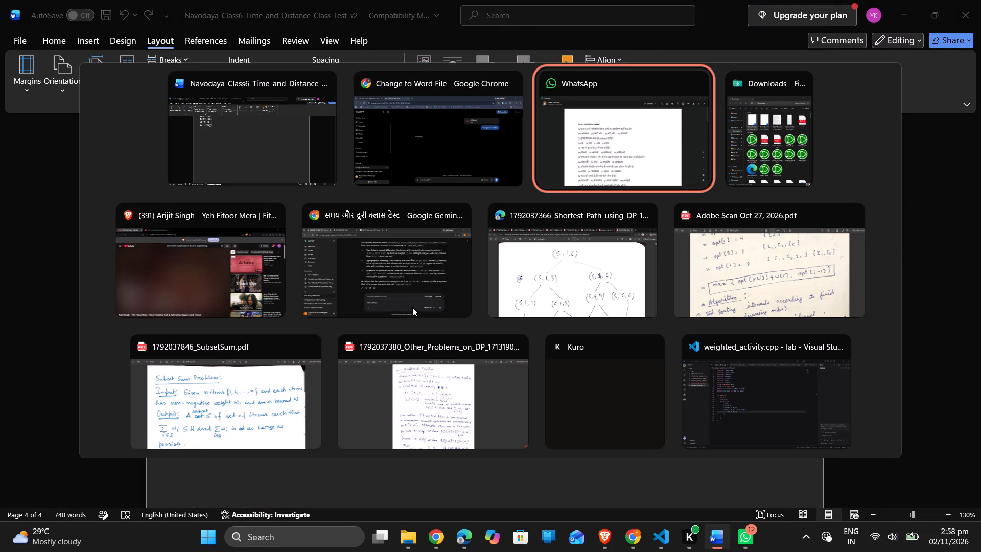
key(alt+Down)
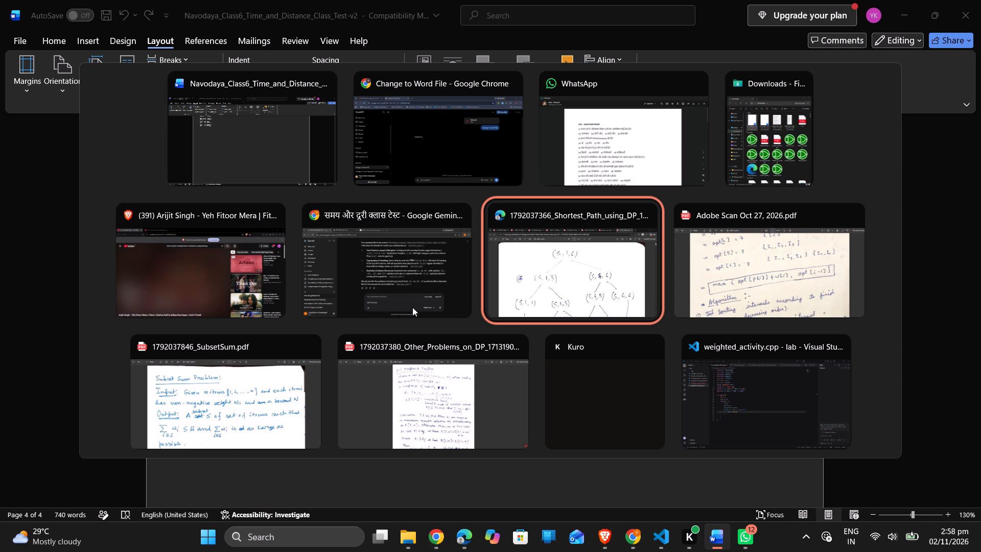
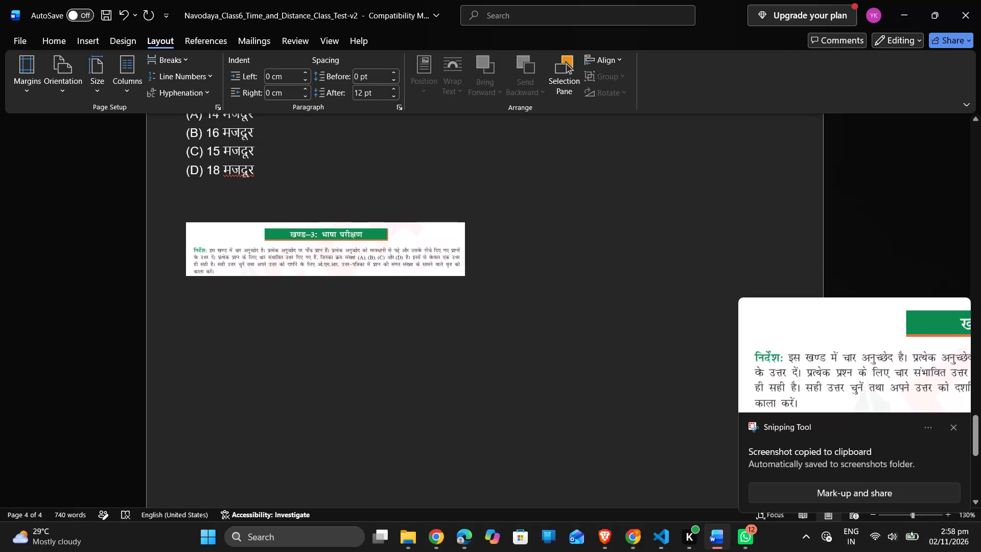
Stretch the खण्ड-3: भाषा परीक्षण instruction picture to about double its width and height, extending it close to the page's right edge.
click(403, 254)
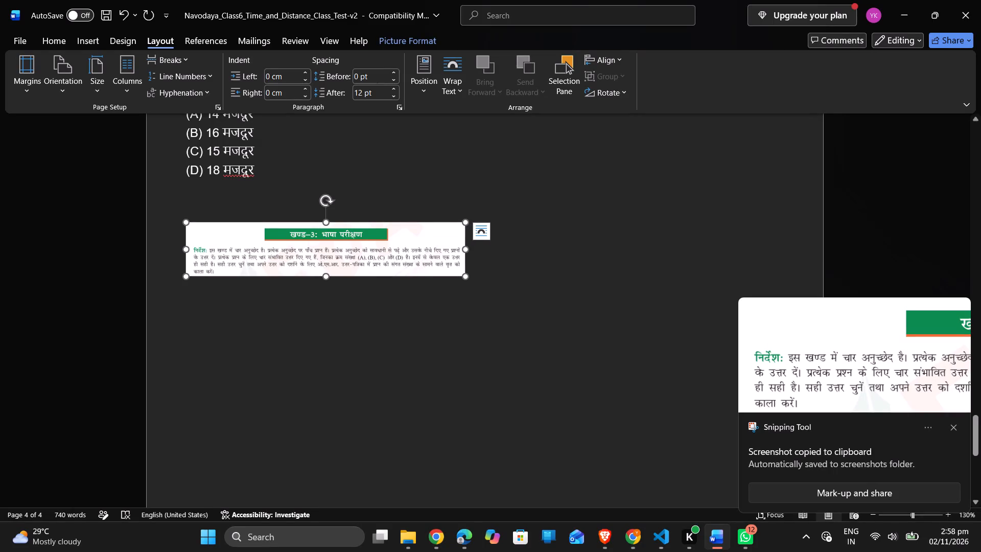
drag(465, 249, 744, 247)
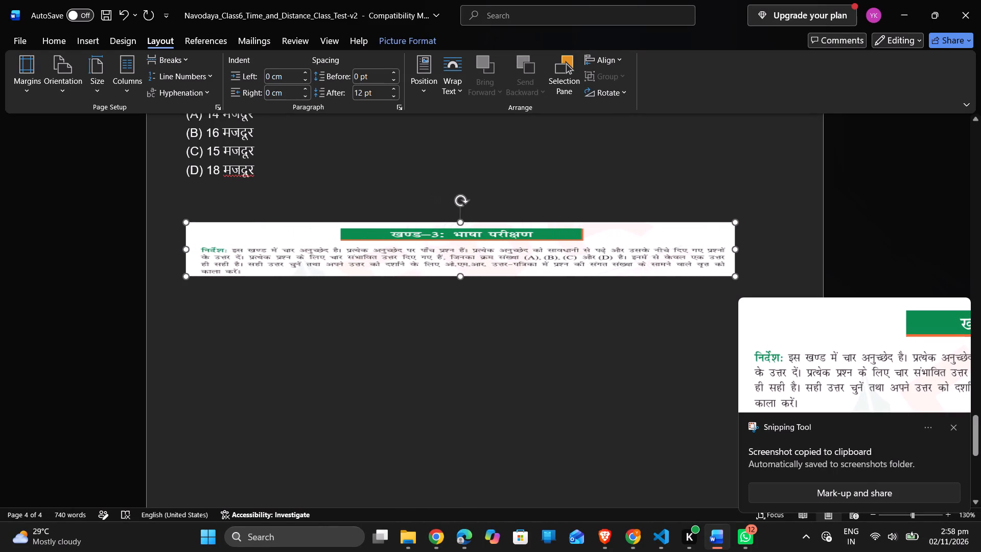
drag(744, 247, 759, 247)
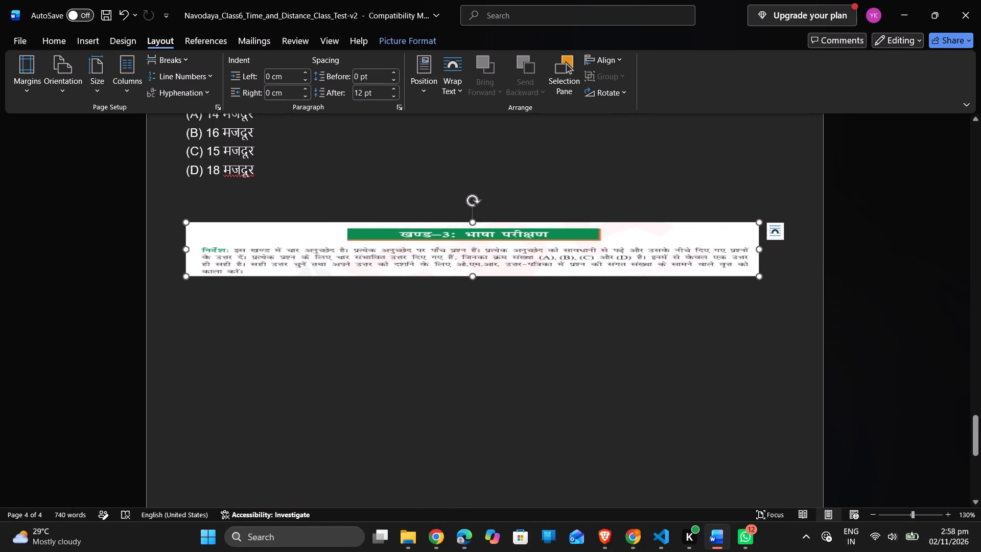
drag(472, 278, 477, 328)
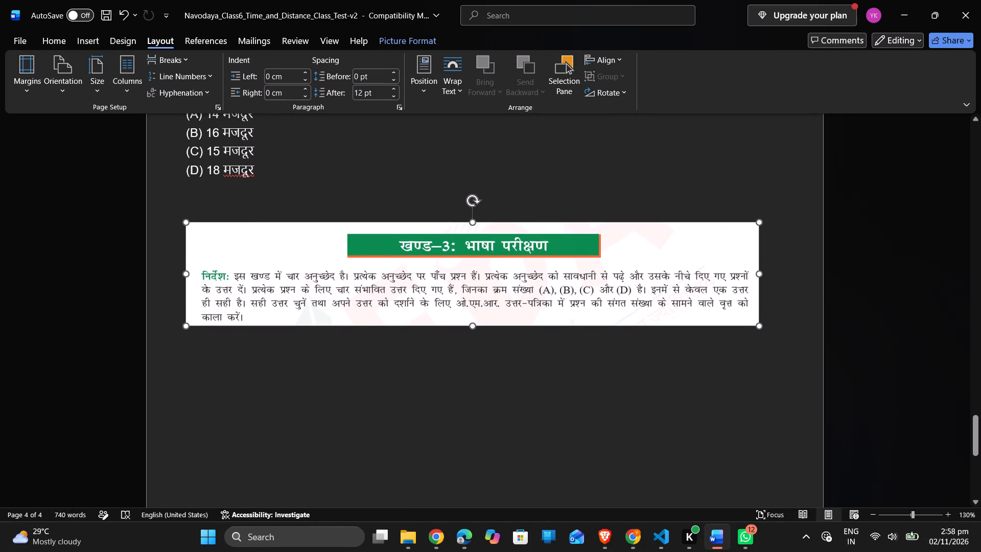
drag(477, 328, 476, 336)
drag(466, 300, 466, 268)
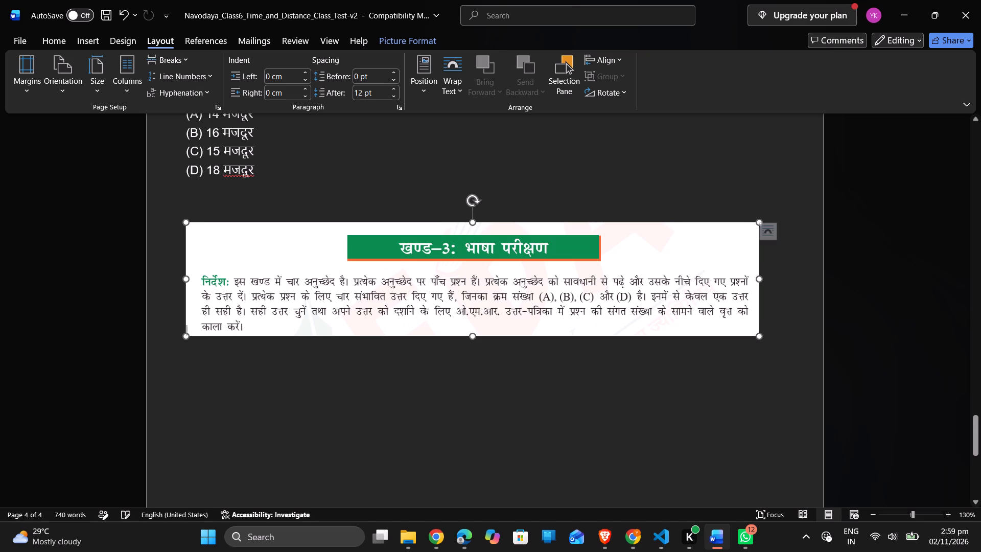
click(306, 380)
scroll(277, 402, down, 1)
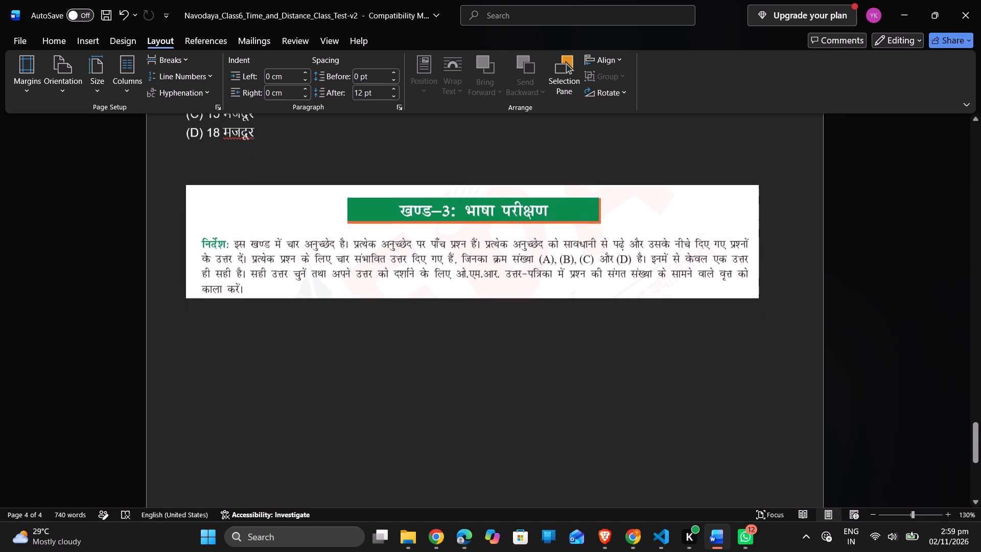
scroll(277, 402, down, 1)
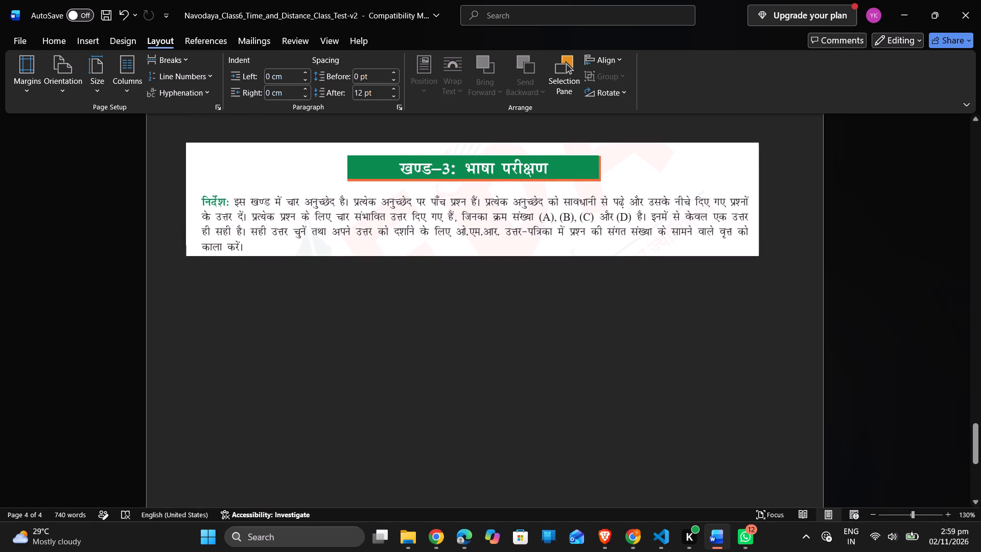
click(745, 205)
drag(762, 199, 786, 213)
click(623, 325)
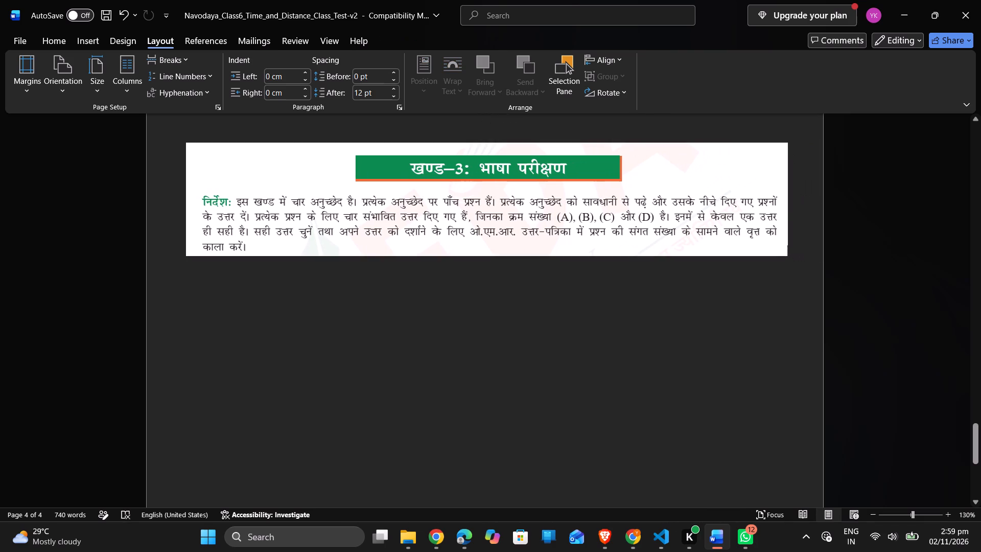
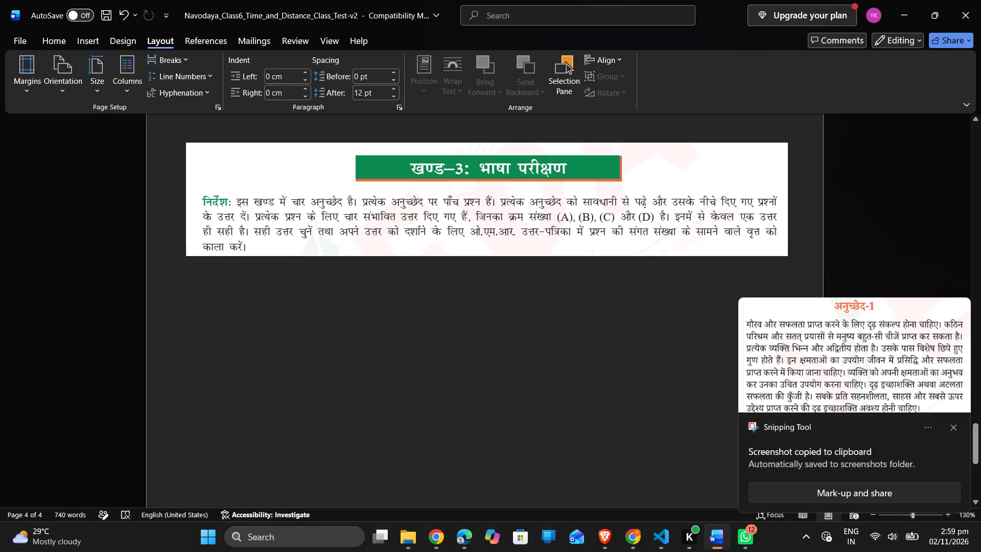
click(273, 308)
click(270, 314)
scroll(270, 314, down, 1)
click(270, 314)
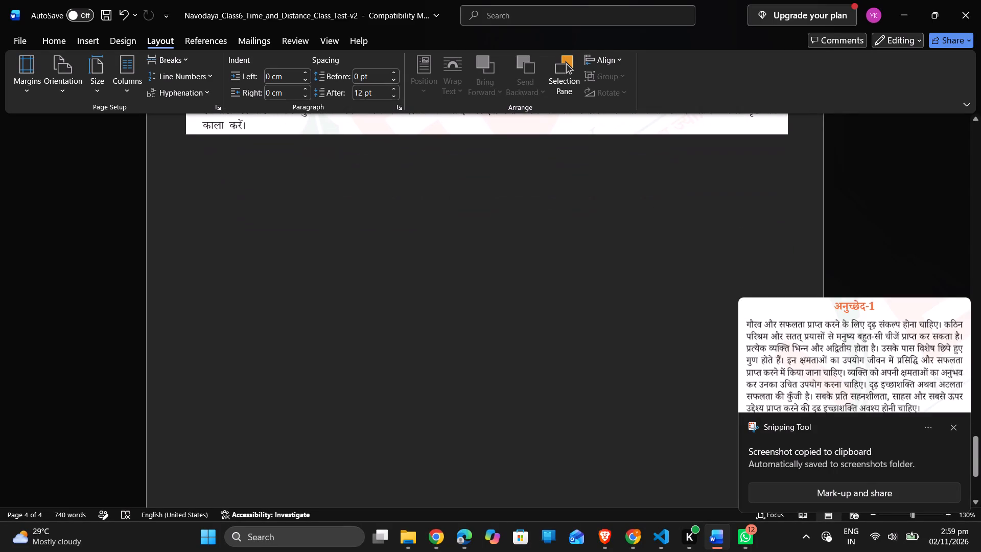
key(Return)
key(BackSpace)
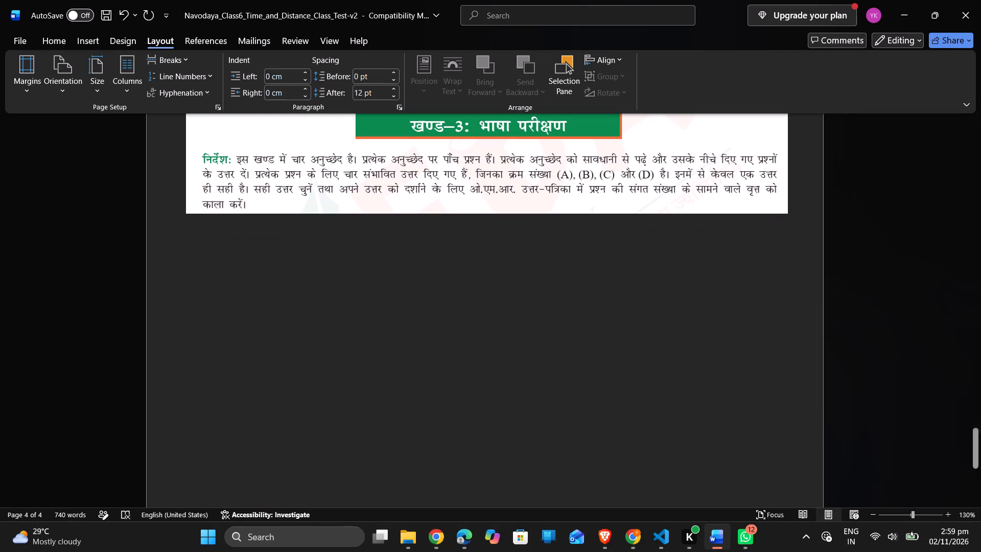
Insert the copied अनुच्छेद-1 screenshot with questions 61 to 64 on a new line below the खण्ड-3: भाषा परीक्षण instructions picture.
scroll(270, 314, up, 1)
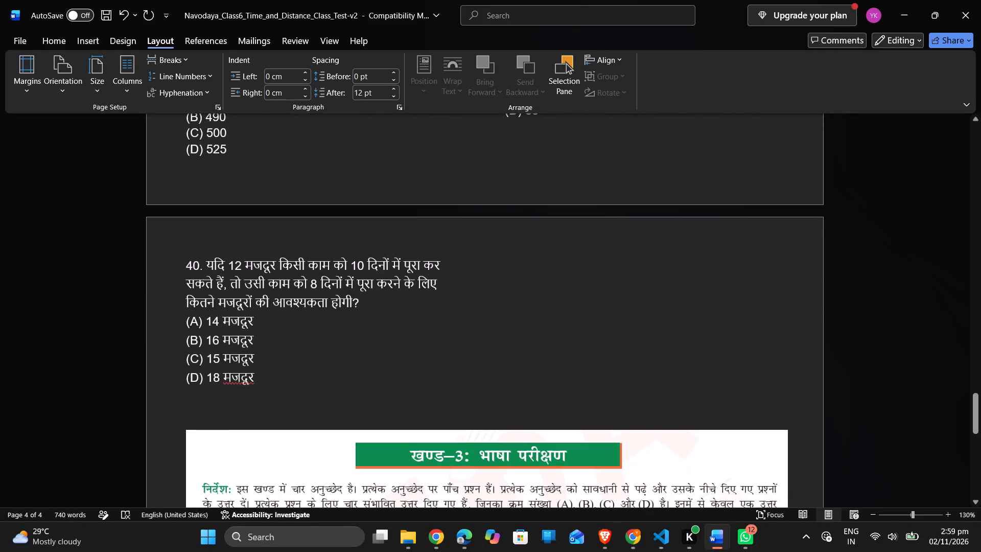
scroll(344, 461, down, 1)
key(Down)
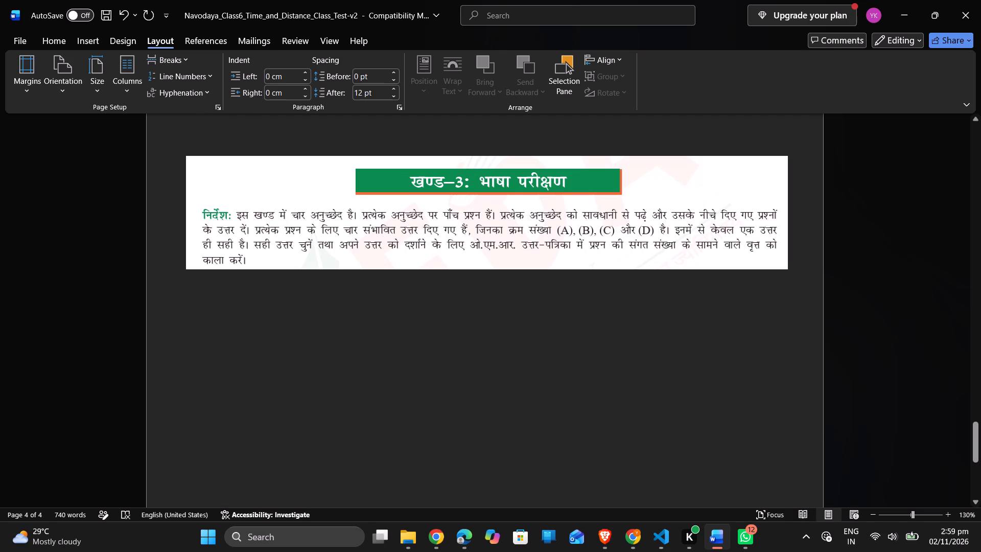
key(Down)
key(Down)
click(793, 262)
key(Return)
key(ctrl+v)
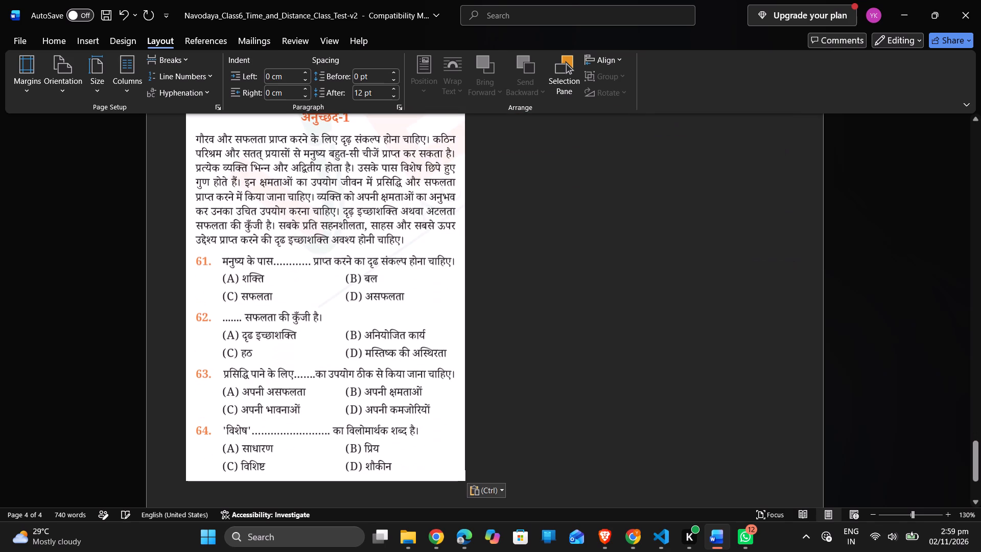
Review the layout of the inserted अनुच्छेद-1 picture and the गणित questions before it.
scroll(700, 260, up, 2)
scroll(700, 260, down, 2)
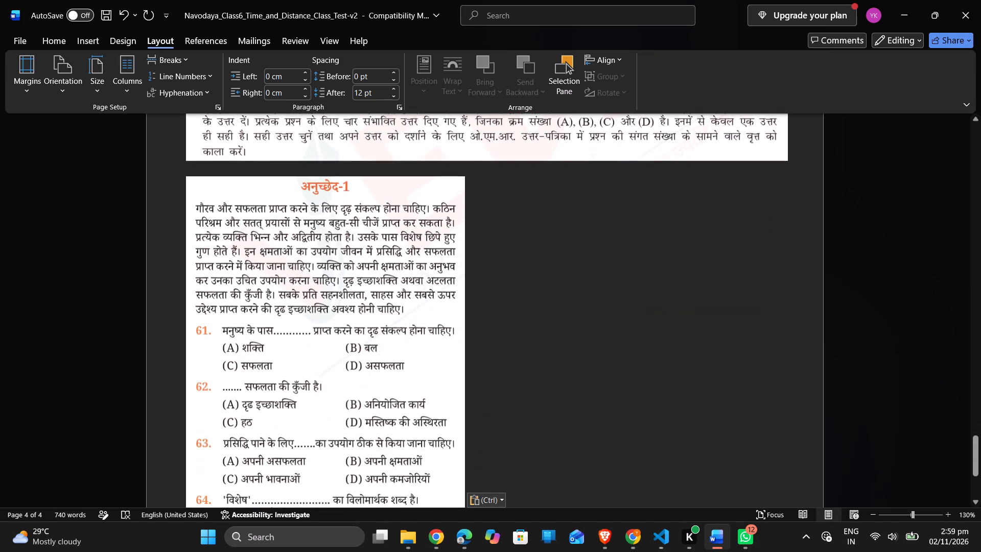
scroll(700, 260, down, 2)
scroll(700, 260, up, 7)
scroll(700, 260, down, 1)
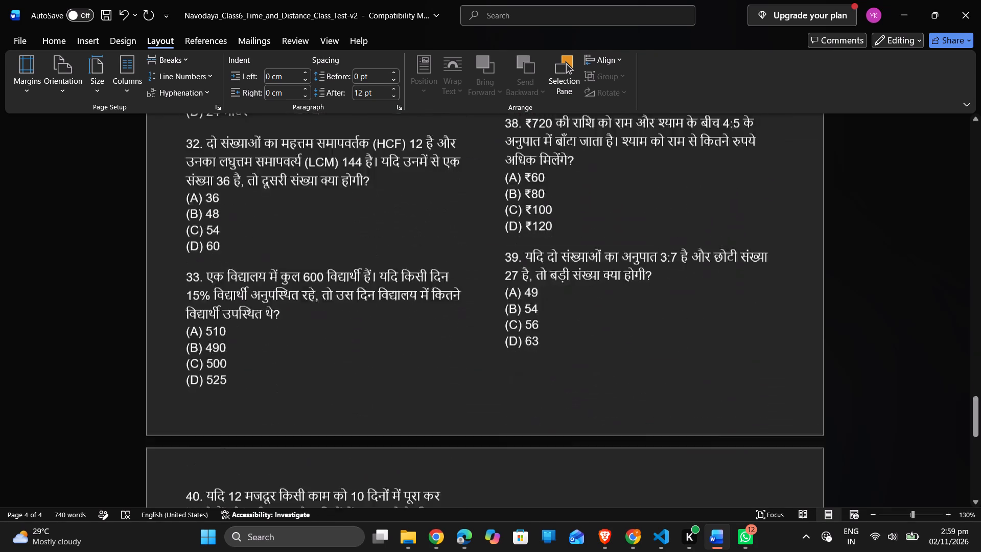
scroll(700, 260, down, 4)
Switch from Word to the previously used window.
key(alt+Tab)
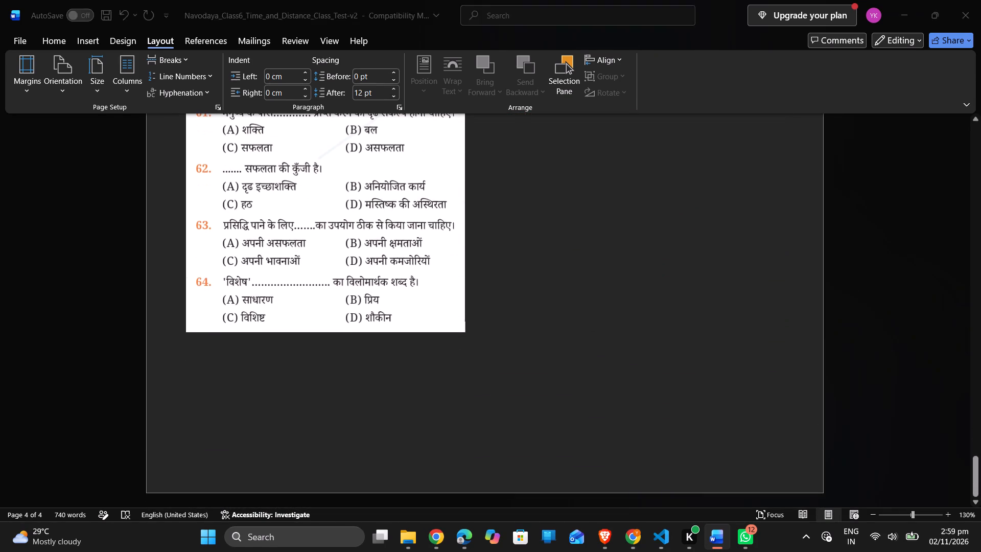
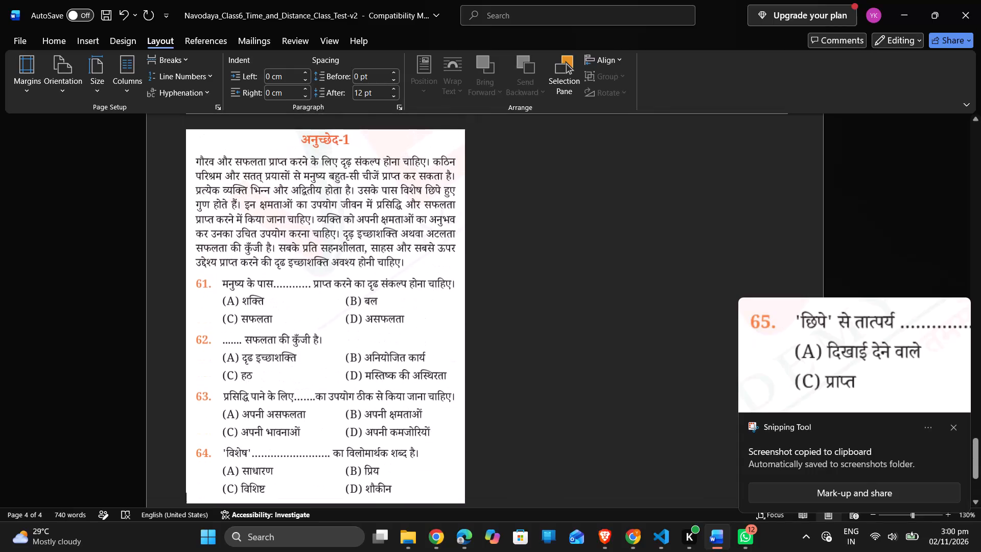
Paste the copied picture of question 65 on a new line below the अनुच्छेद-1 passage picture.
scroll(277, 382, down, 1)
click(488, 329)
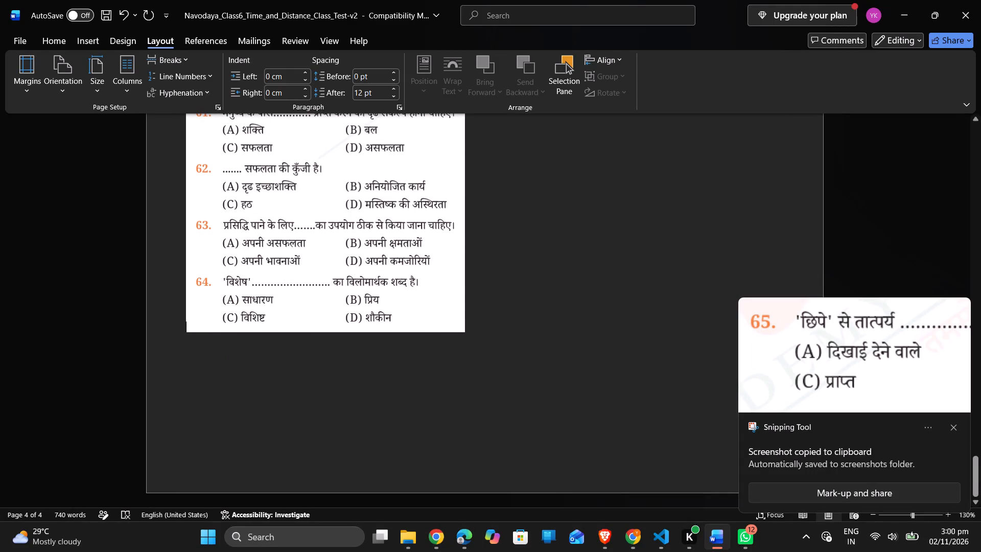
key(Return)
key(ctrl+v)
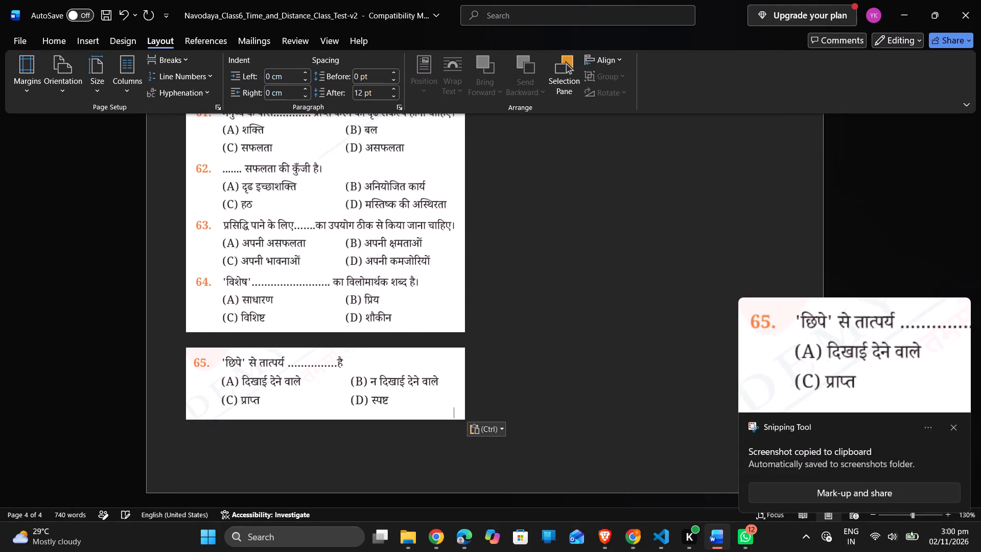
scroll(527, 337, up, 1)
Switch to Brave, where the YouTube song is playing.
key(alt+Tab)
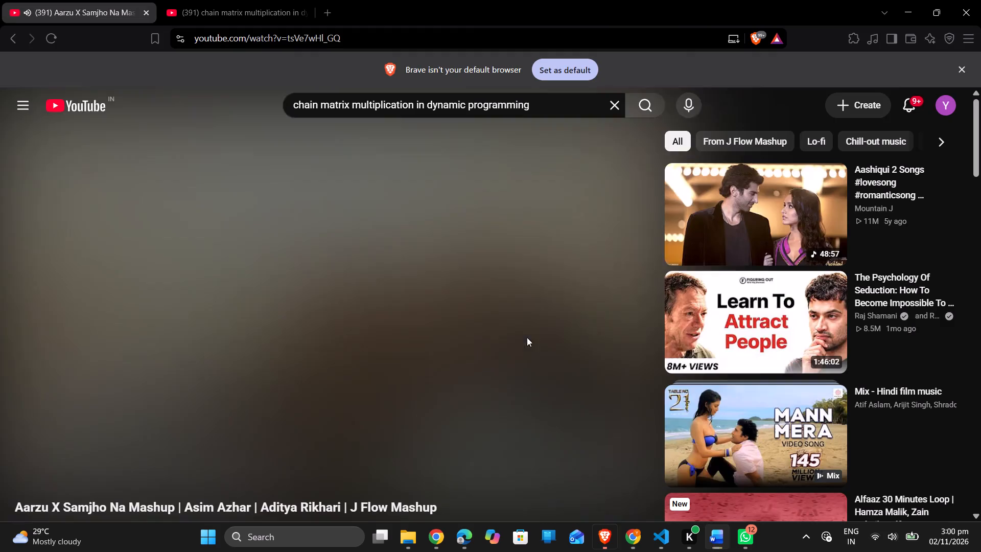
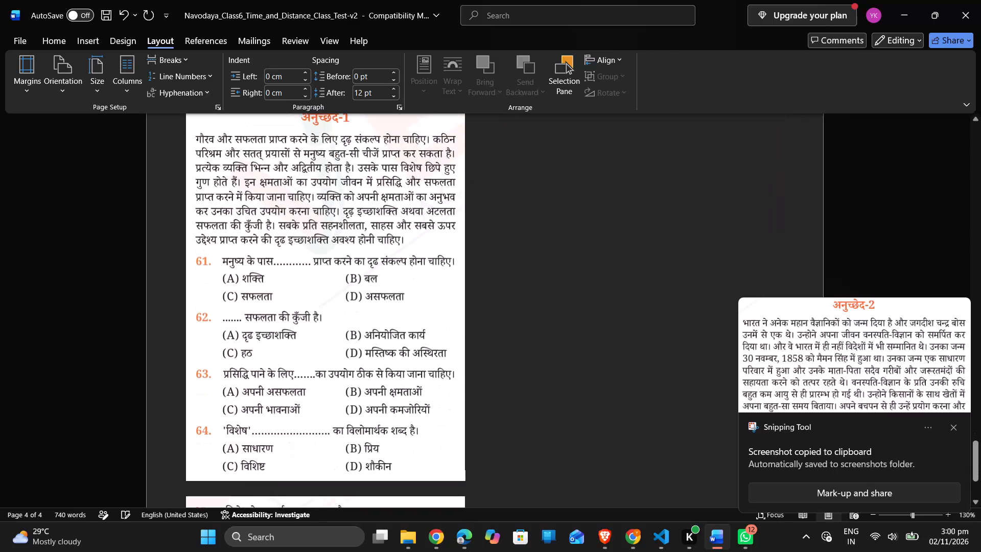
Start a new line after the question 65 picture and paste the copied अनुच्छेद-2 screenshot with questions 66 to 68.
scroll(501, 339, down, 1)
click(429, 443)
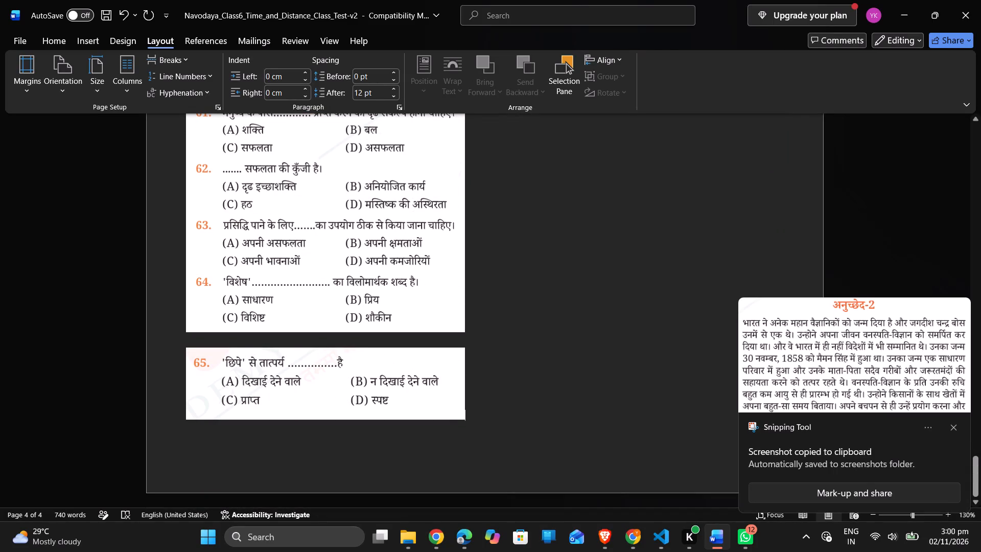
key(Return)
key(Return)
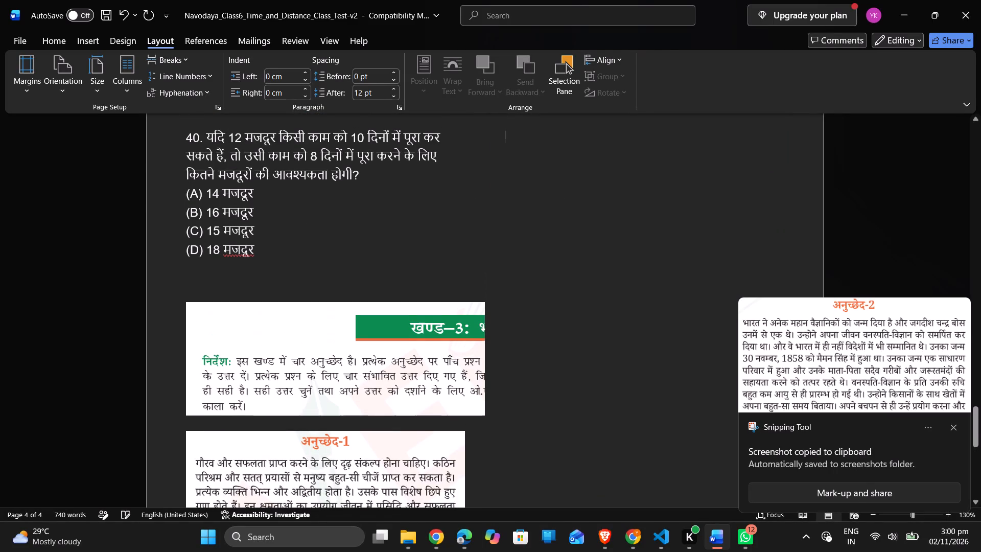
scroll(474, 418, up, 1)
key(ctrl+v)
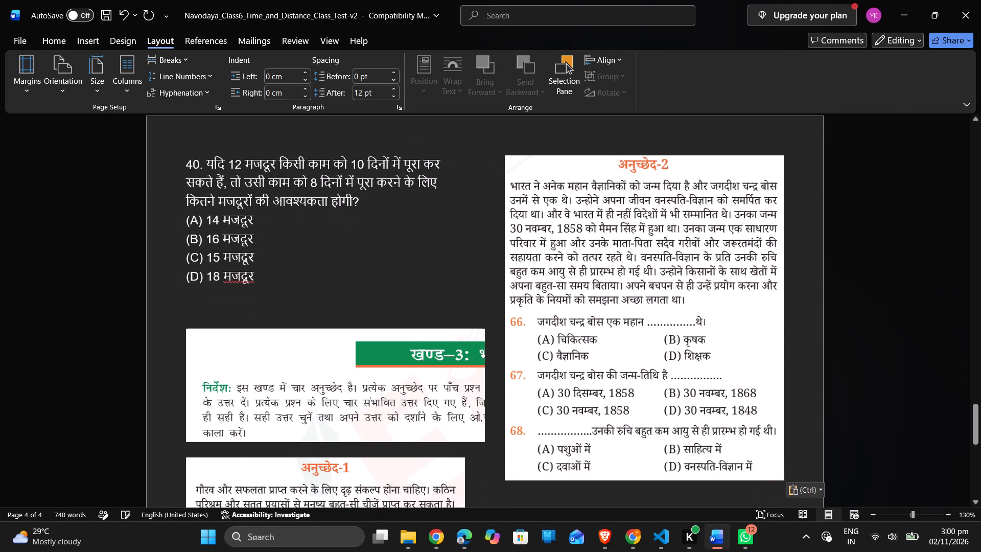
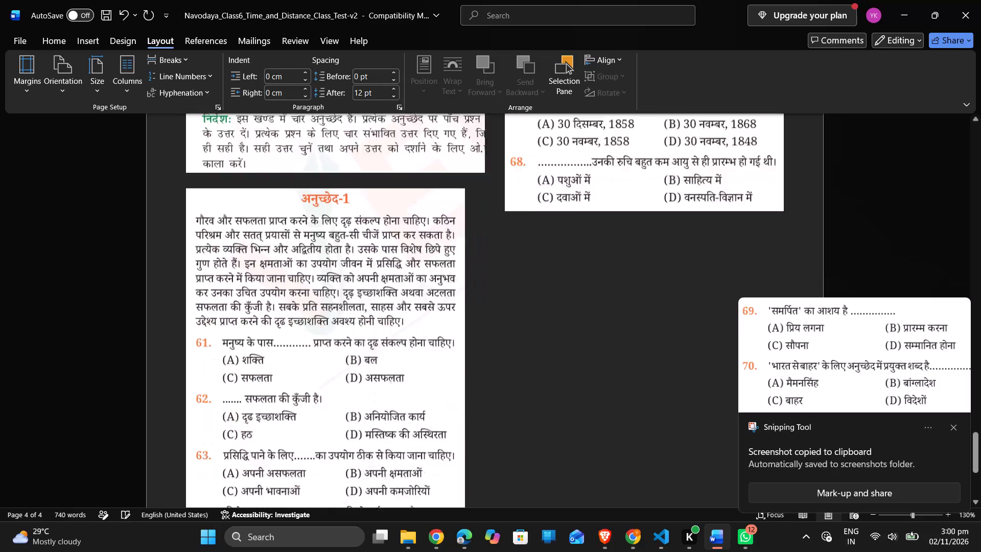
Insert eleven blank lines above the अनुच्छेद-2 picture to move it down beside the अनुच्छेद-1 passage.
click(539, 367)
scroll(539, 367, up, 1)
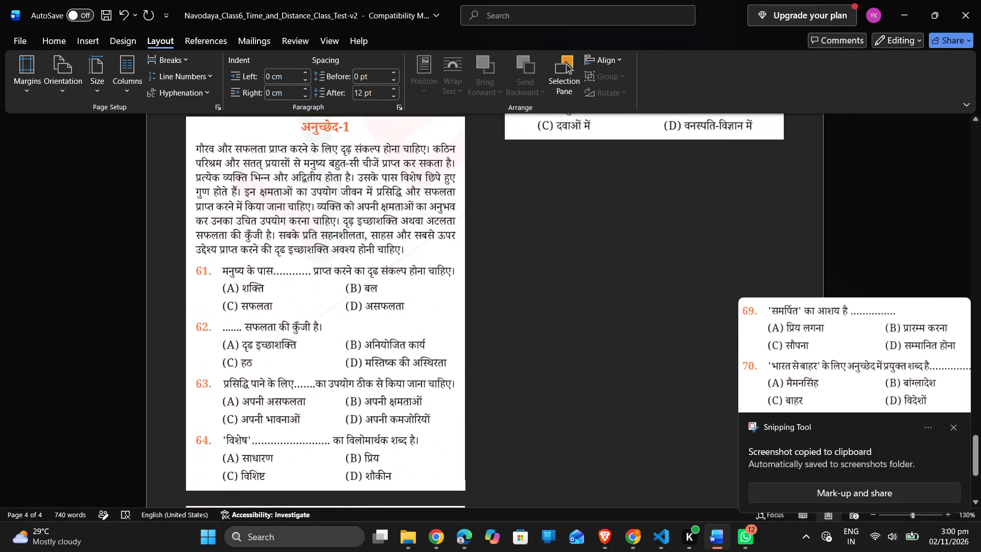
scroll(539, 367, up, 1)
scroll(567, 251, up, 1)
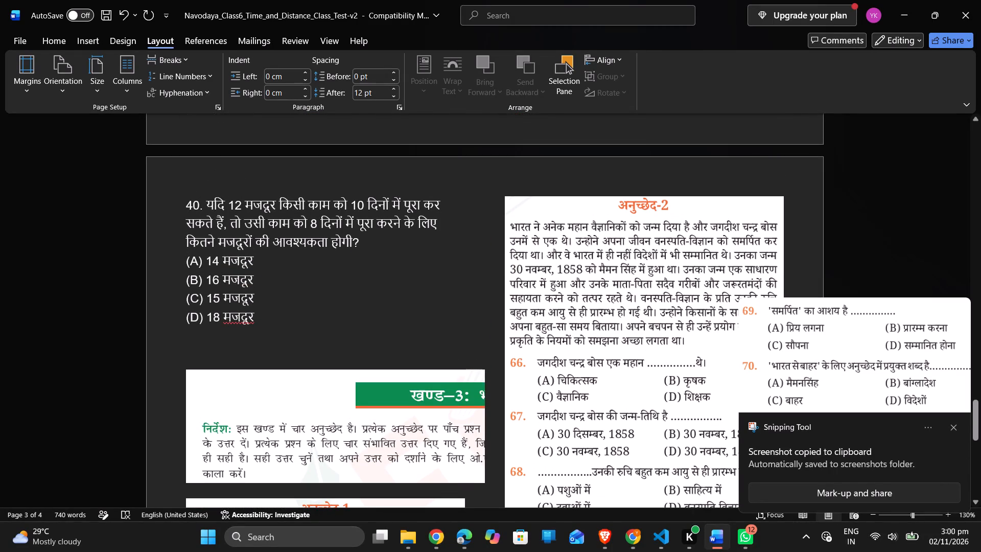
click(499, 199)
click(499, 199)
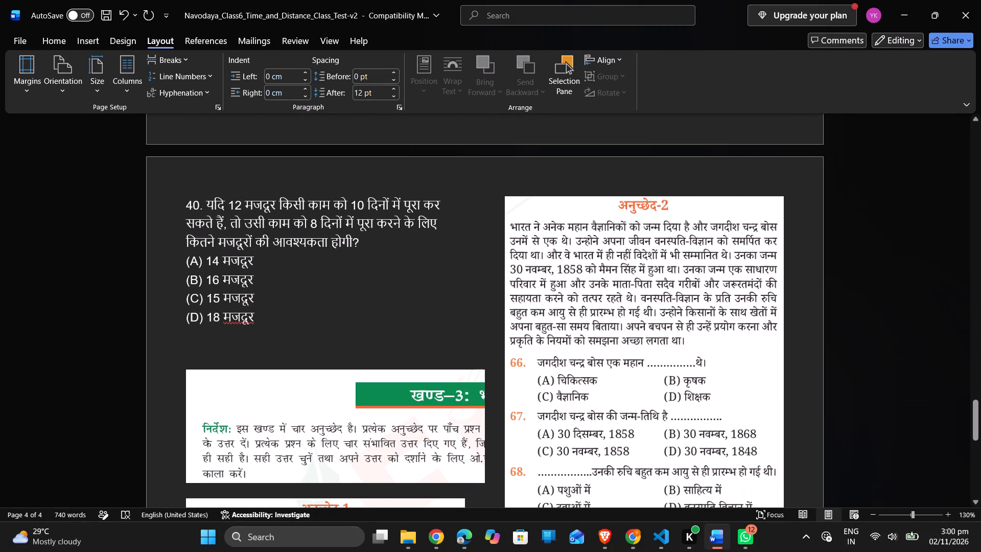
click(500, 197)
key(Return)
key(Return)
key(Return)
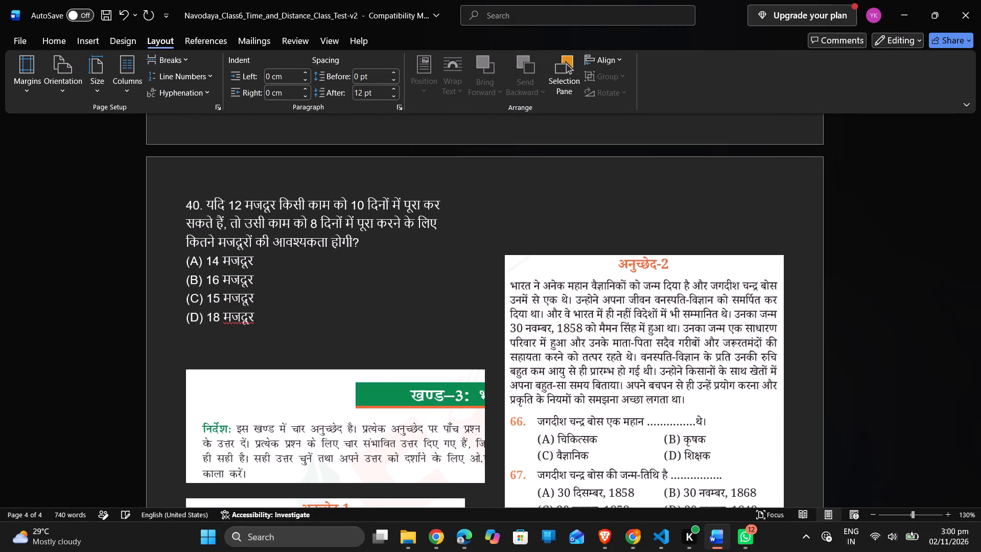
key(Return)
key(Return)
key(Return)
key(Return)
key(Return)
key(Return)
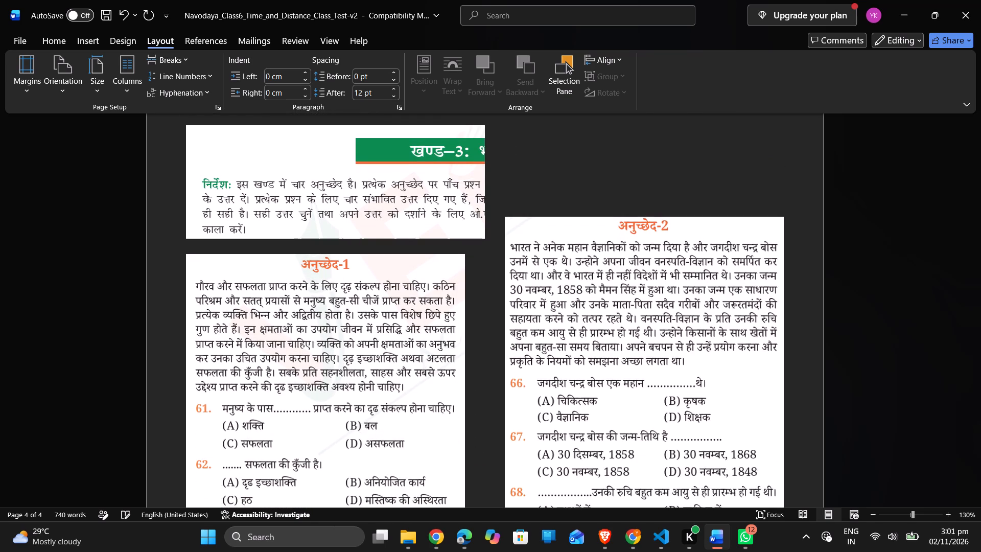
key(Return)
key(Return)
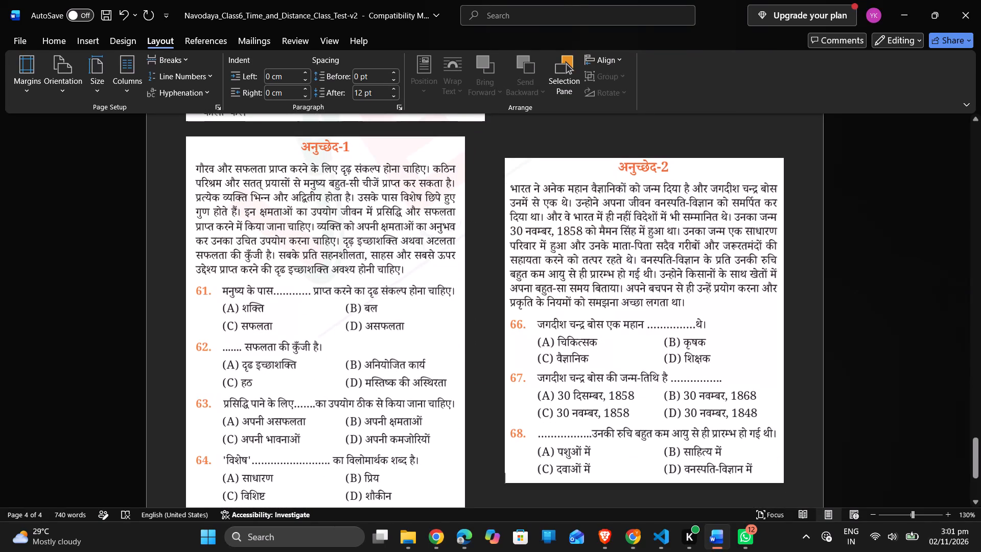
key(BackSpace)
key(Return)
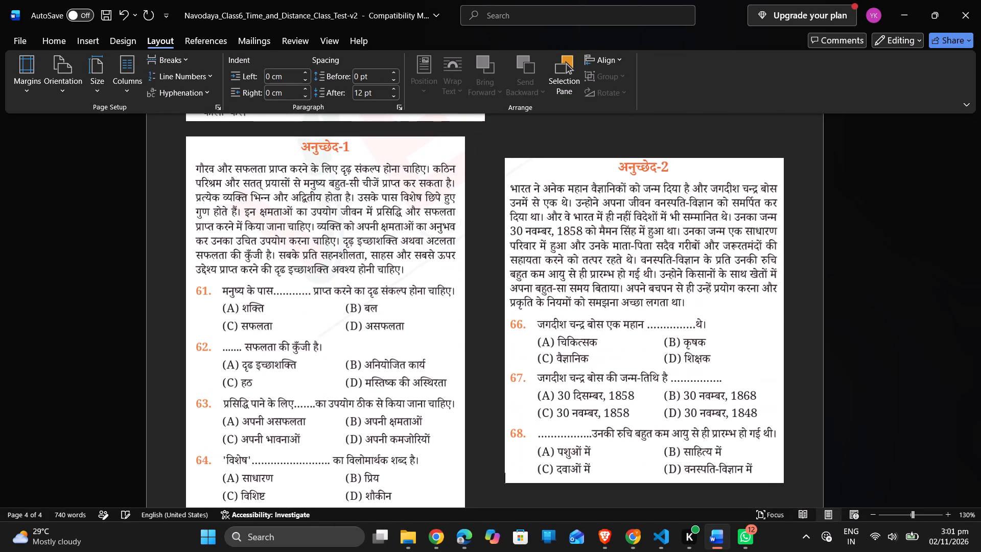
Narrow the खण्ड-3 भाषा परीक्षण heading and instructions picture to fit the width of the first column.
scroll(566, 283, up, 1)
click(460, 202)
click(460, 202)
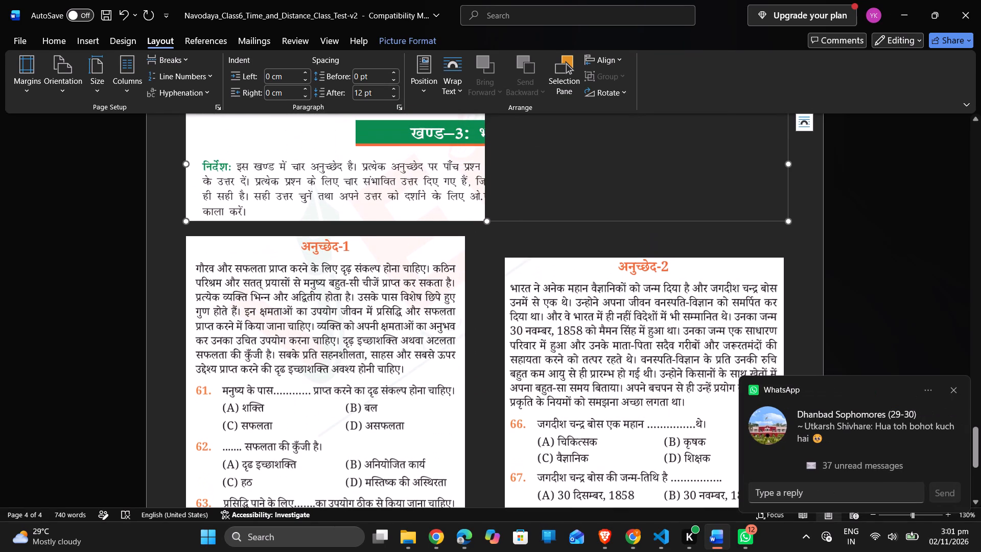
drag(786, 166, 460, 168)
click(460, 168)
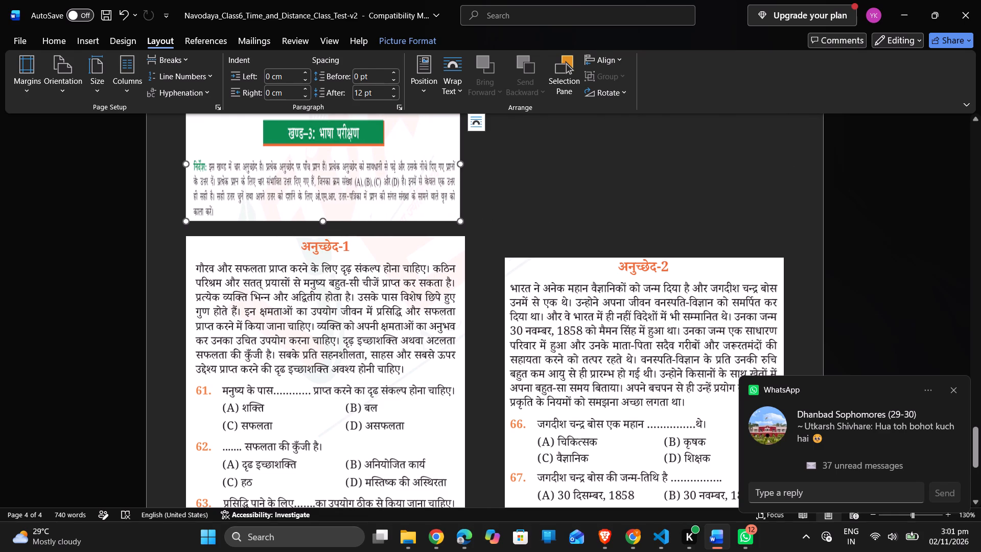
Set the text wrapping of the खण्ड-3: भाषा परीक्षण heading picture to Through.
click(428, 176)
drag(459, 165, 491, 186)
click(507, 122)
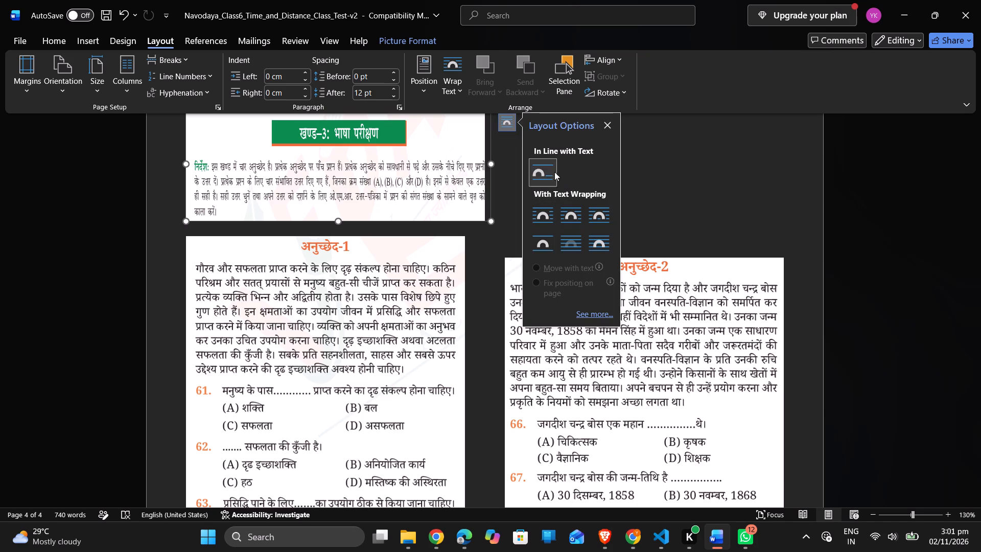
scroll(563, 223, down, 1)
click(601, 212)
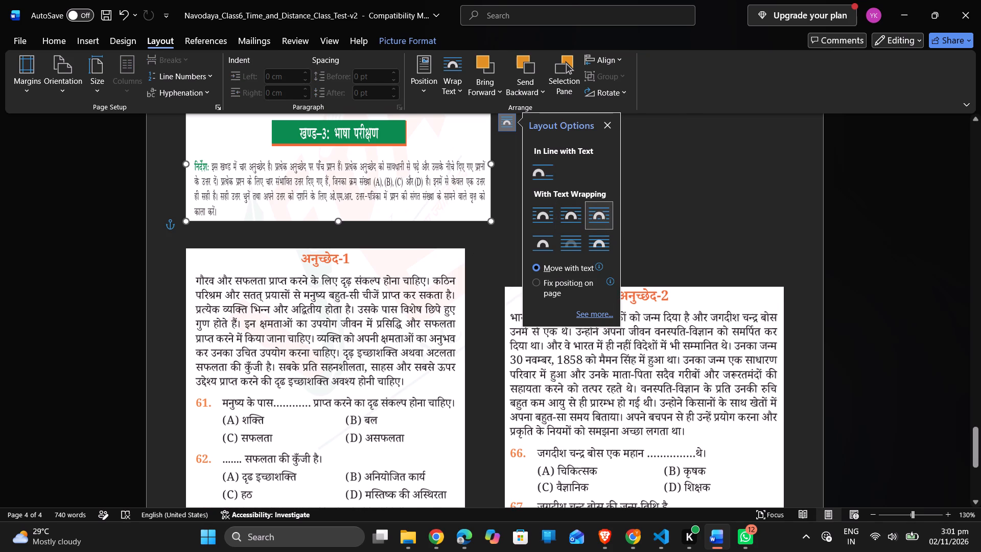
Stretch the खण्ड-3: भाषा परीक्षण heading picture horizontally so it spans both text columns.
click(500, 249)
click(488, 163)
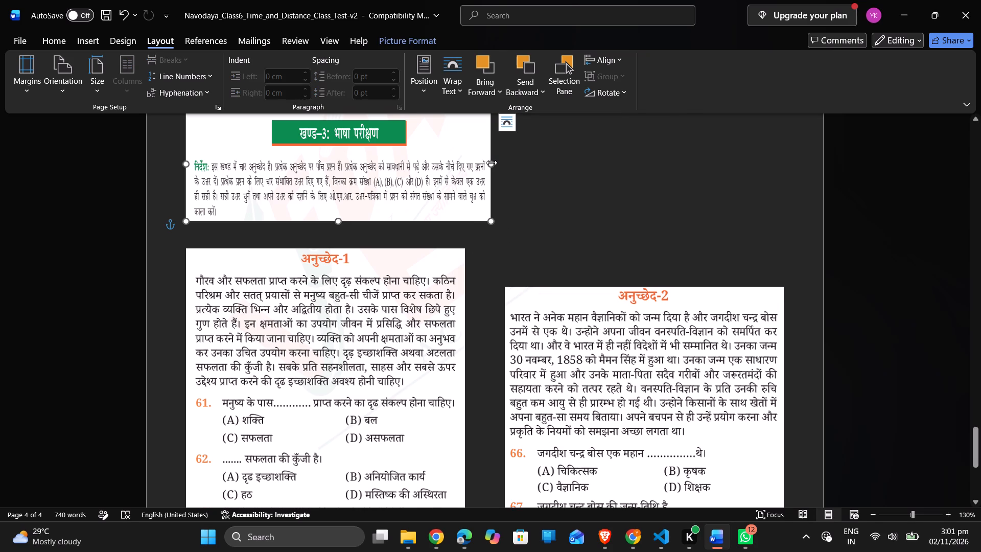
drag(492, 163, 776, 170)
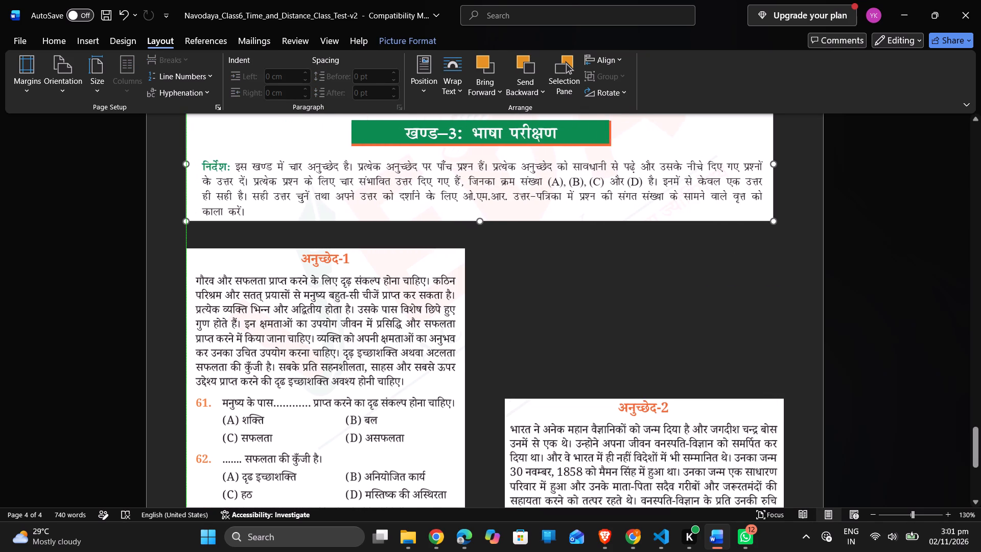
drag(776, 170, 786, 171)
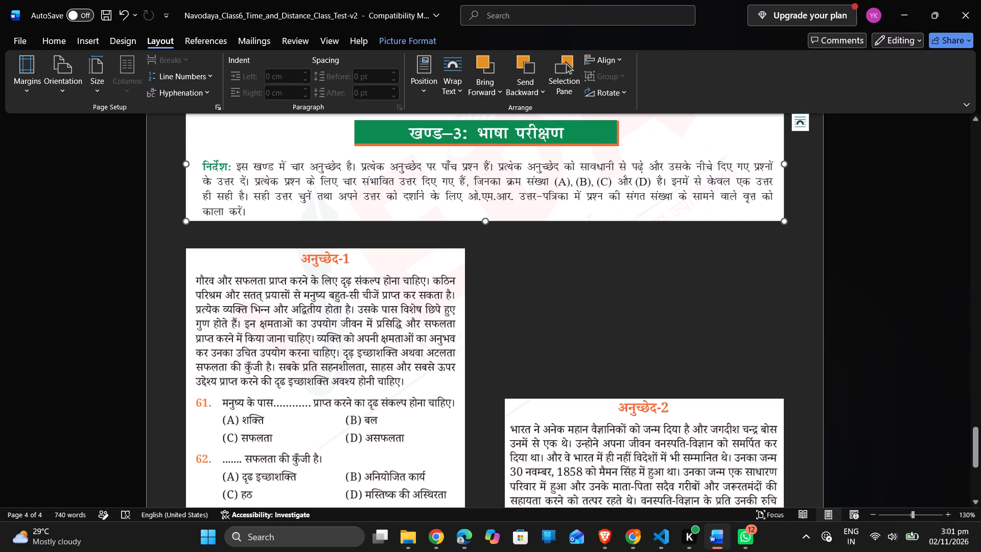
Delete the blank lines above the अनुच्छेद-2 picture so it lines up approximately with the अनुच्छेद-1 picture.
click(504, 385)
key(BackSpace)
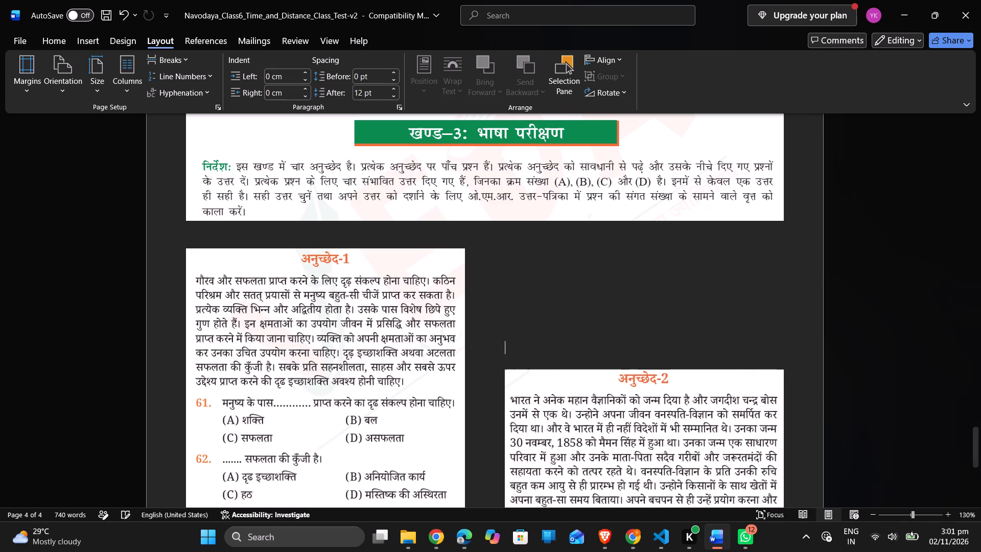
key(BackSpace)
key(BackSpace)
key(BackSpace)
key(BackSpace)
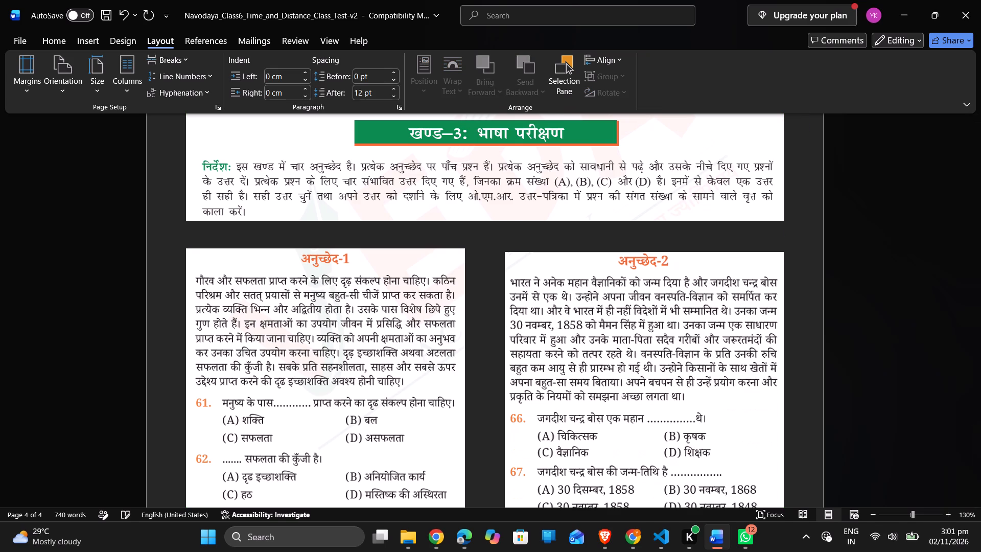
Place the text cursor below question 68 in the अनुच्छेद-2 column.
scroll(819, 415, up, 1)
scroll(675, 354, down, 2)
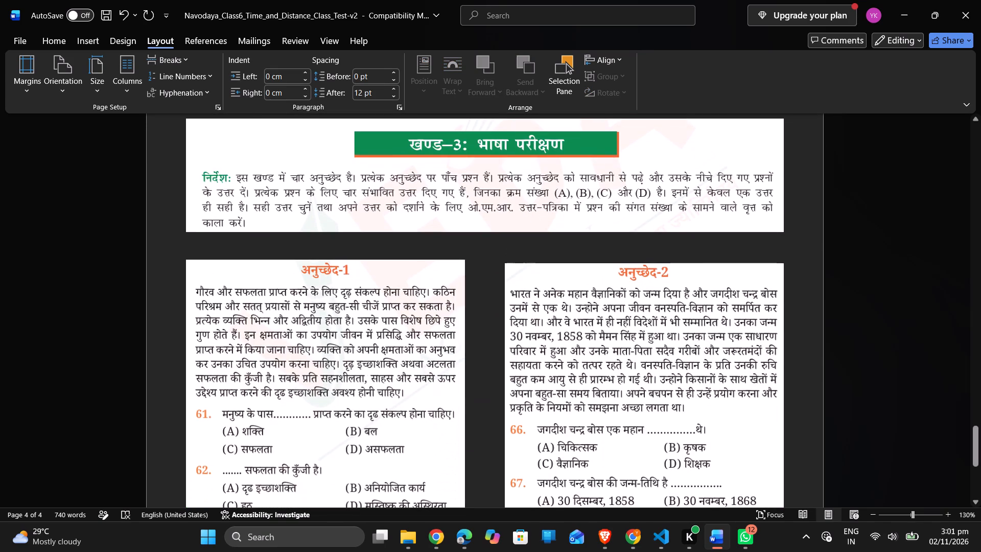
scroll(675, 354, down, 2)
click(569, 380)
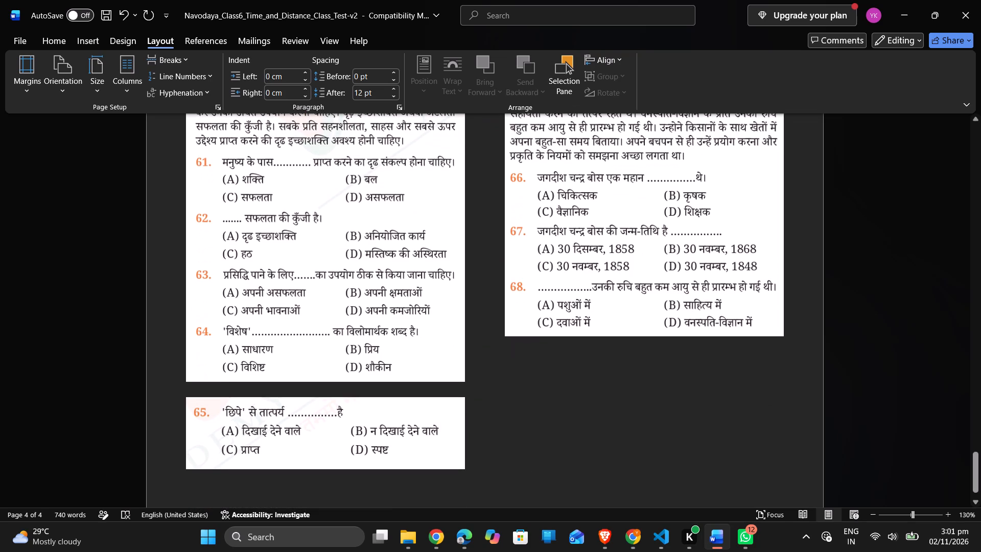
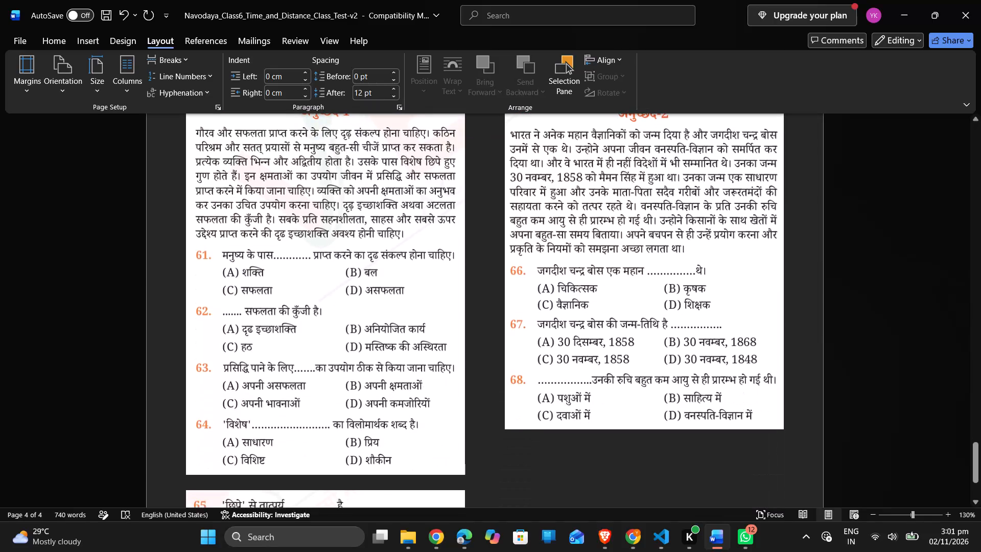
Paste the copied picture of questions 69 and 70 on a new line below question 68 in the अनुच्छेद-2 column.
click(545, 454)
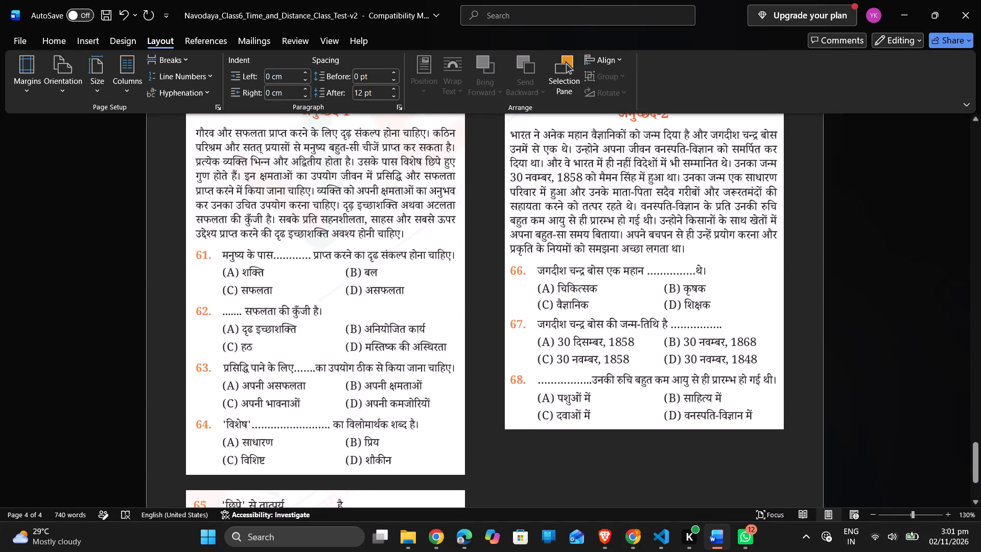
click(799, 417)
key(Return)
key(ctrl+v)
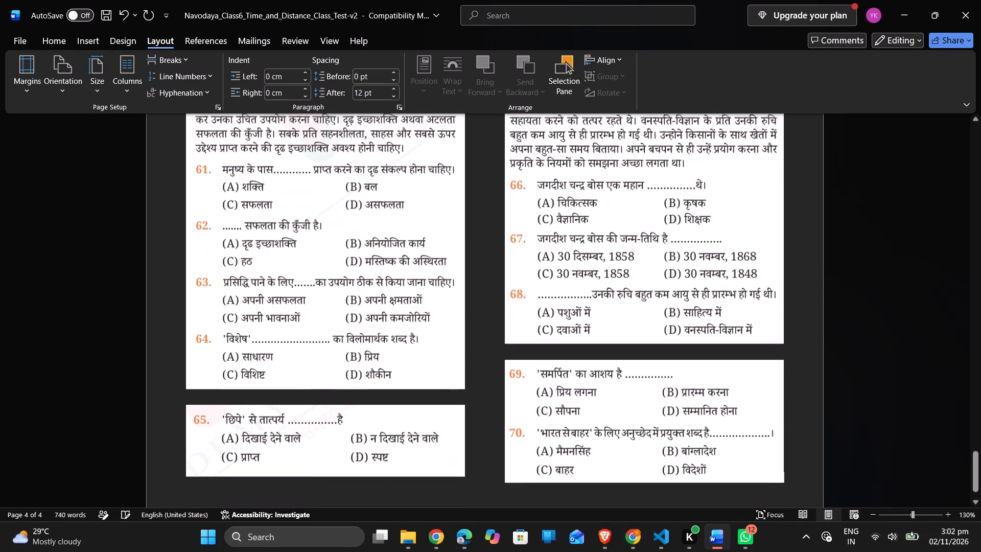
Start a new line after the questions 69 and 70 picture, continuing the document onto a new page.
scroll(799, 417, down, 3)
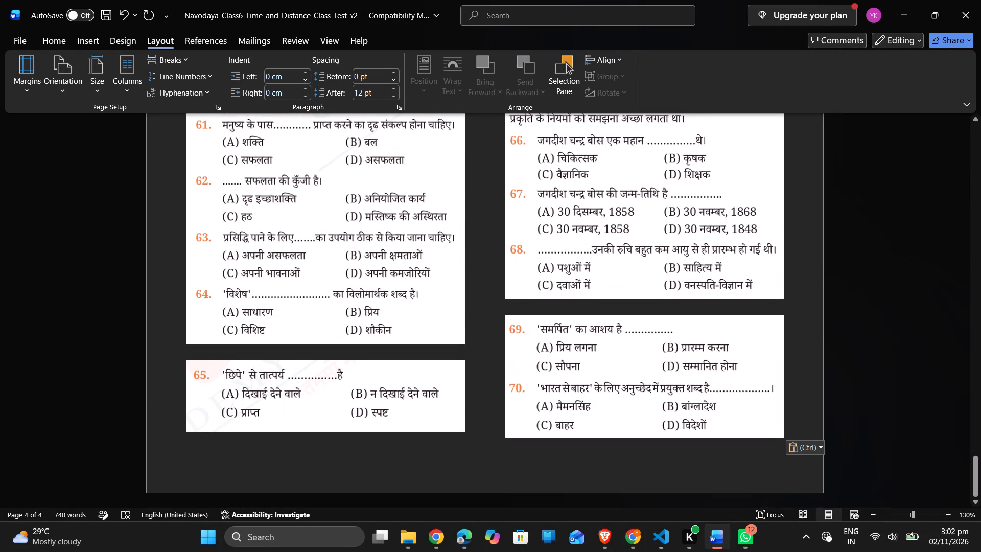
scroll(744, 434, down, 2)
key(Return)
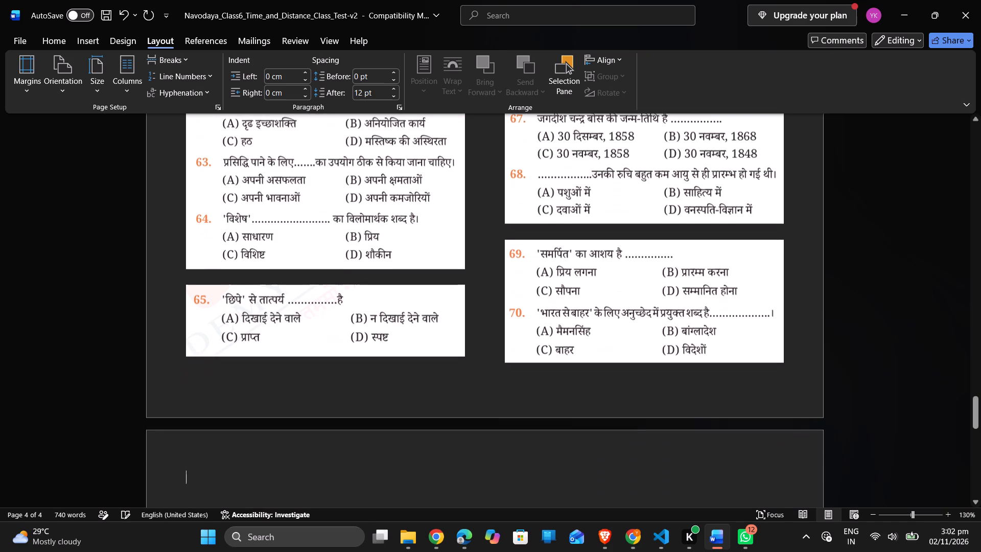
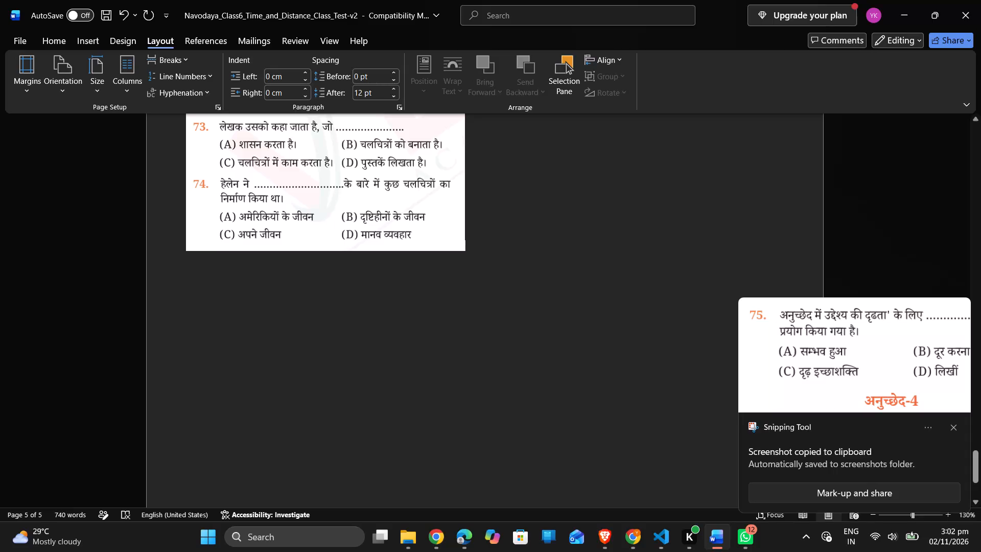
Paste the copied screenshot of question 75 with the अनुच्छेद-4 heading directly below question 74.
key(ctrl+v)
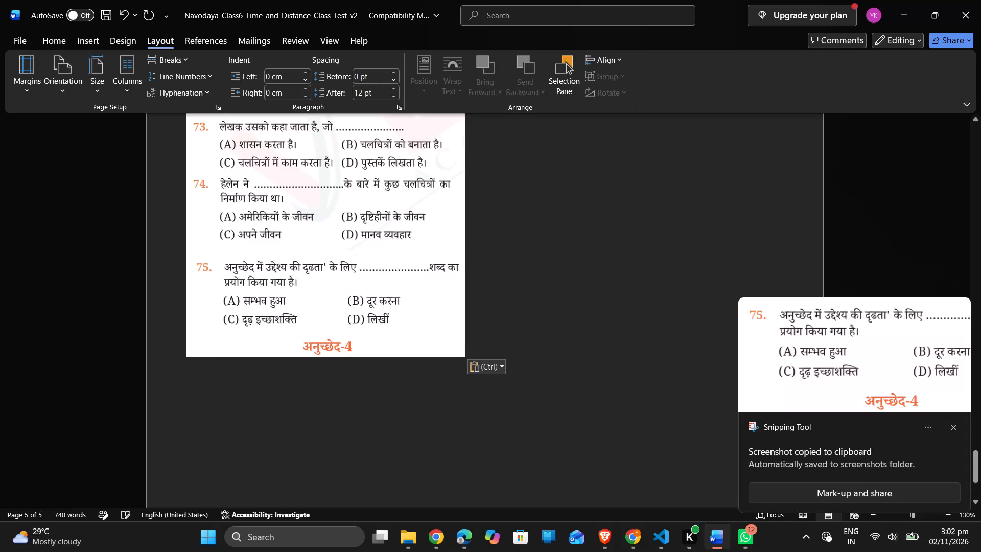
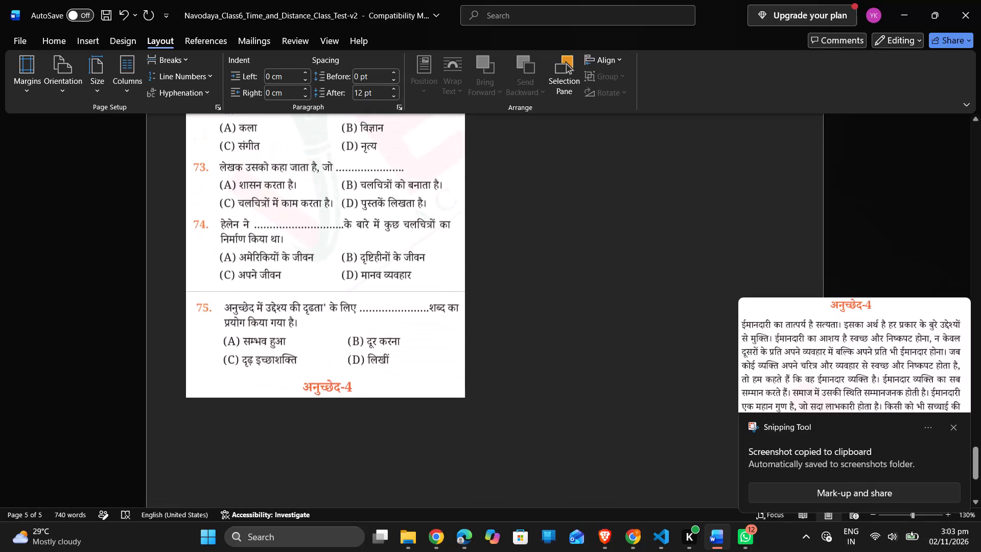
Add blank lines below the अनुच्छेद-3 picture, after question 75, until the text cursor moves into the second column.
scroll(488, 335, up, 1)
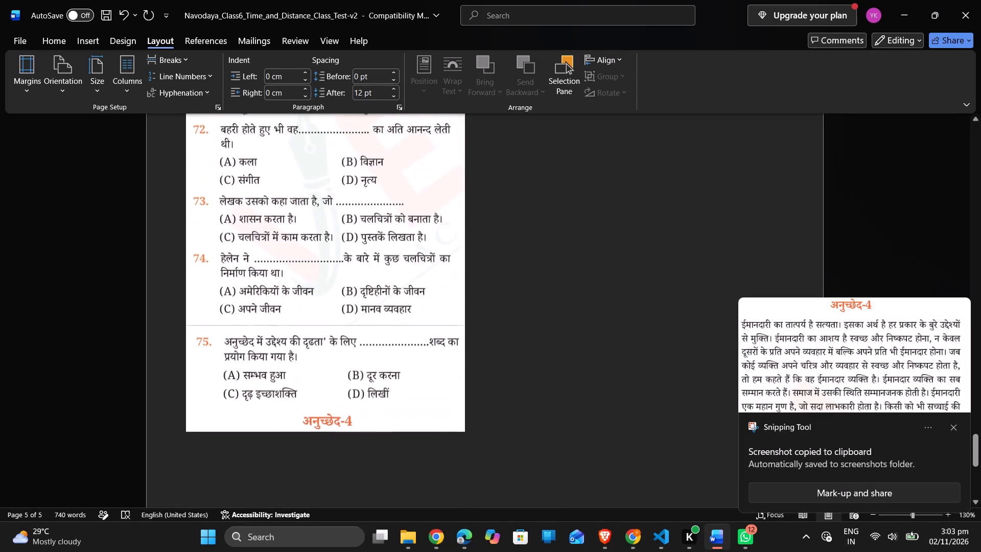
scroll(488, 335, up, 1)
click(522, 225)
scroll(489, 243, down, 1)
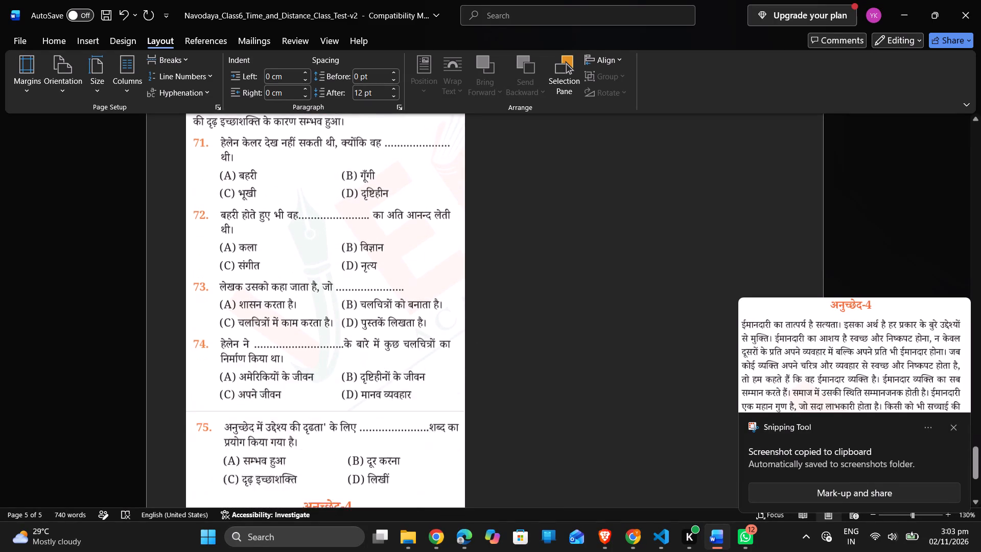
scroll(489, 243, down, 1)
click(480, 391)
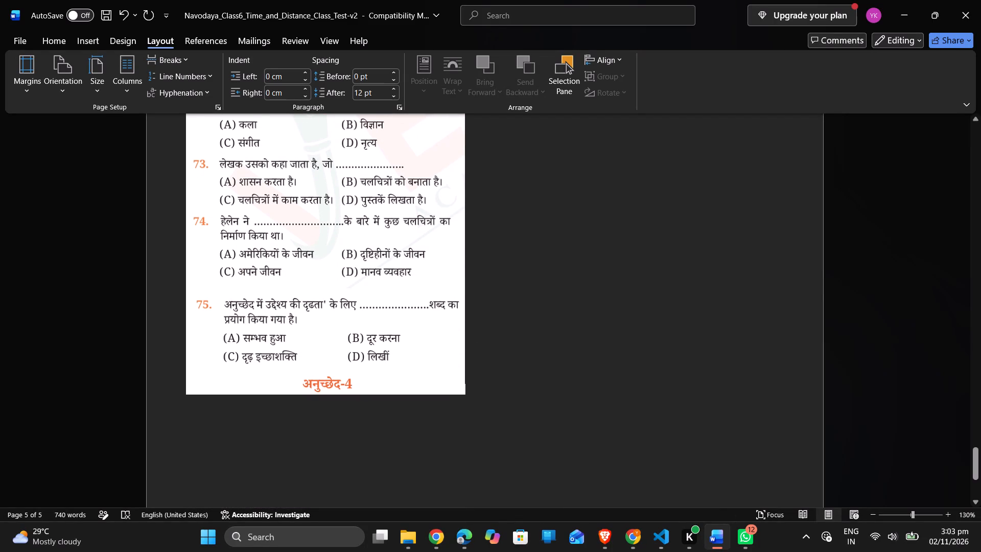
key(Return)
key(Return)
key(Return)
key(Return)
key(Return)
key(Return)
key(Return)
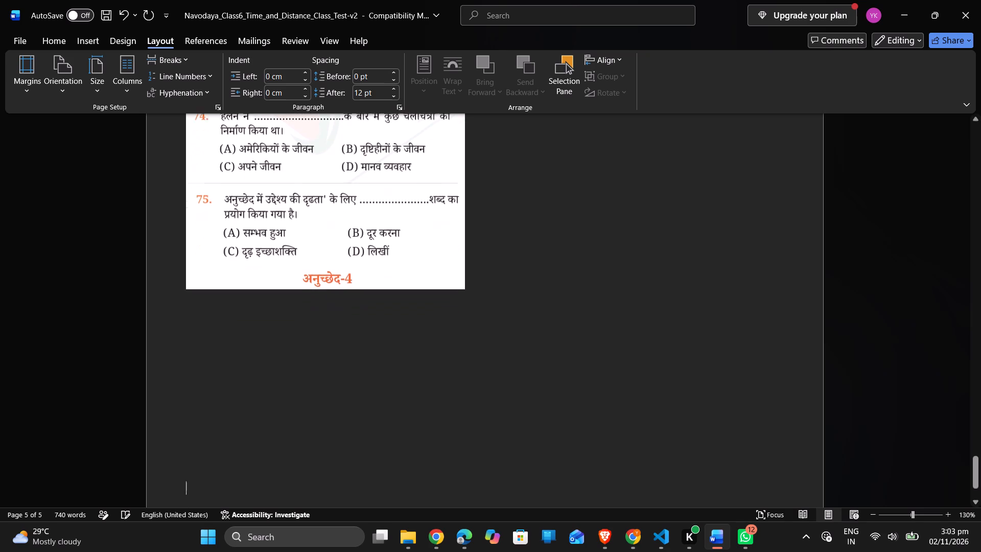
key(Return)
key(Return)
key(Return)
key(BackSpace)
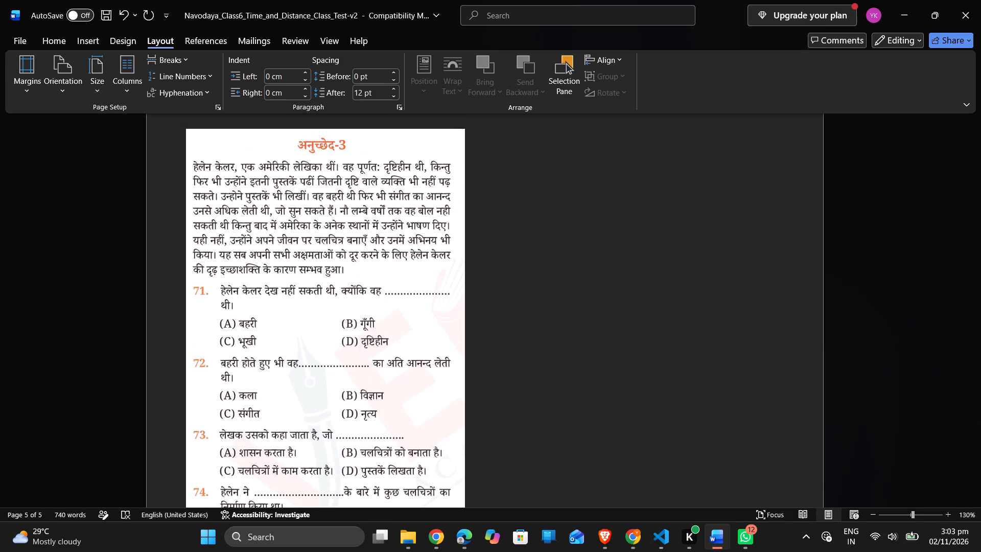
Paste the captured अनुच्छेद-4 passage picture with questions 76 to 79 into the column beside अनुच्छेद-3.
key(ctrl+v)
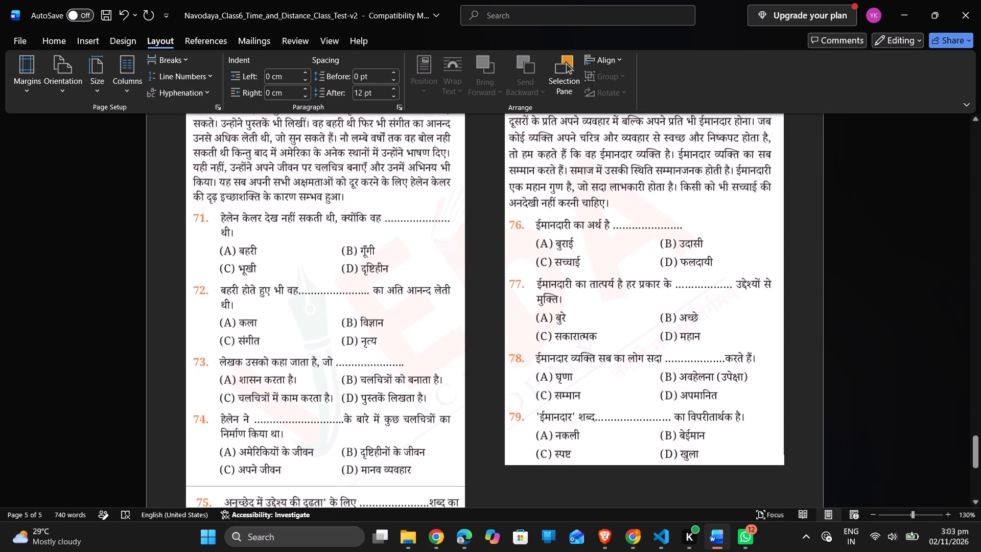
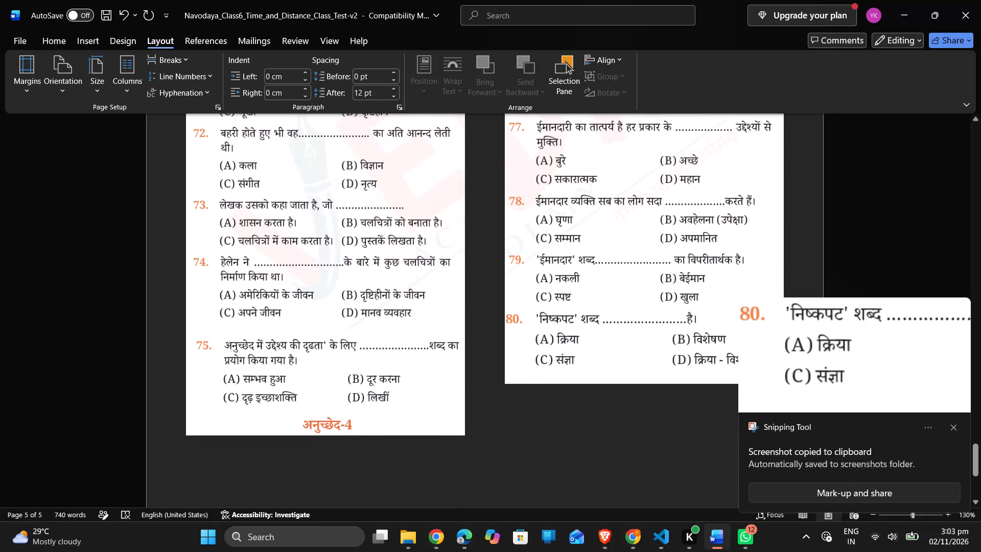
Delete the blank line between the question 68 and question 69 pictures in the अनुच्छेद-2 column.
click(912, 226)
scroll(550, 334, down, 2)
scroll(474, 354, up, 1)
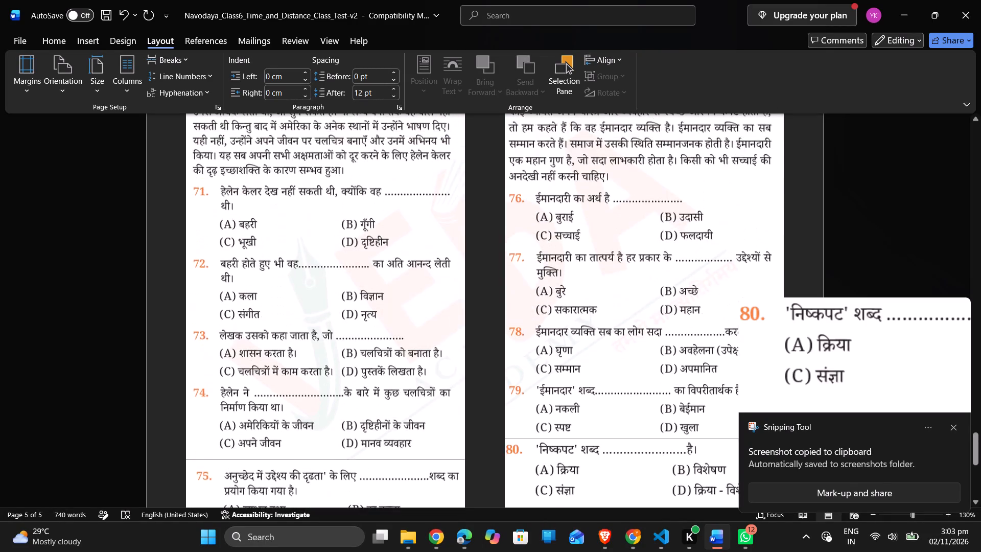
scroll(474, 354, up, 2)
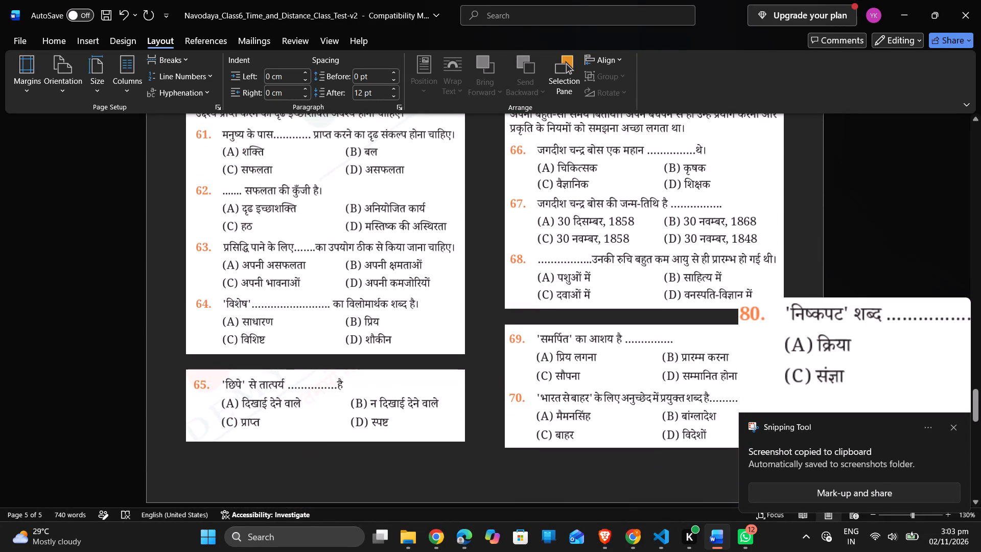
click(504, 328)
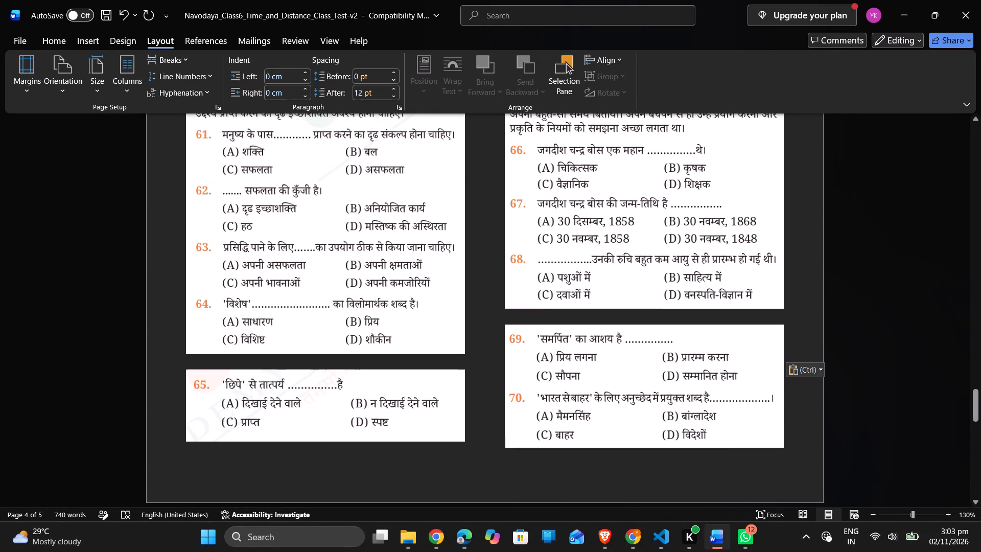
key(BackSpace)
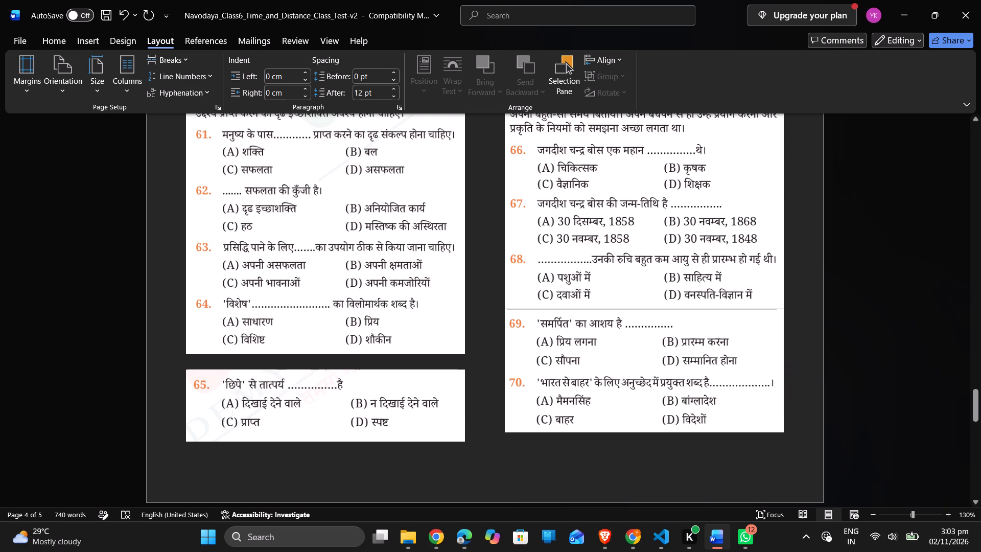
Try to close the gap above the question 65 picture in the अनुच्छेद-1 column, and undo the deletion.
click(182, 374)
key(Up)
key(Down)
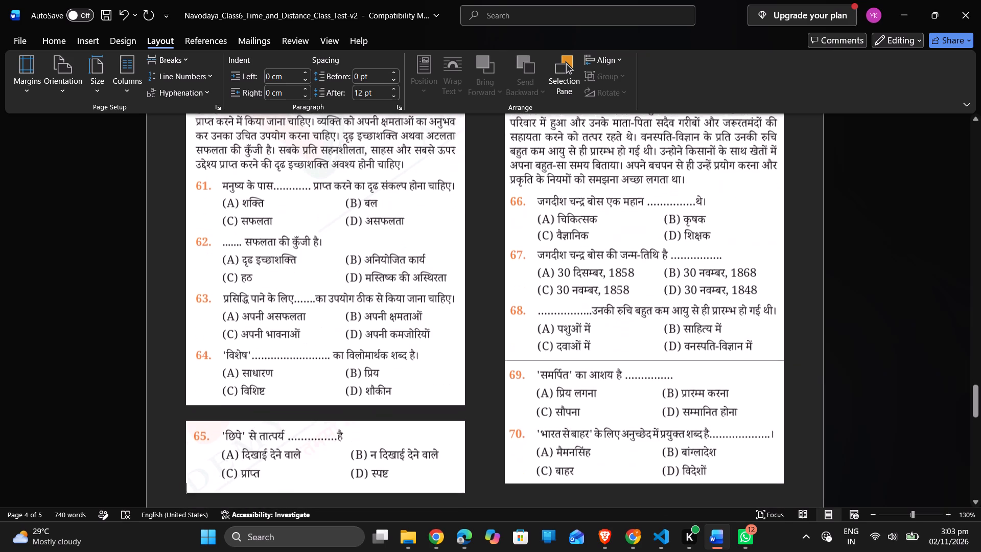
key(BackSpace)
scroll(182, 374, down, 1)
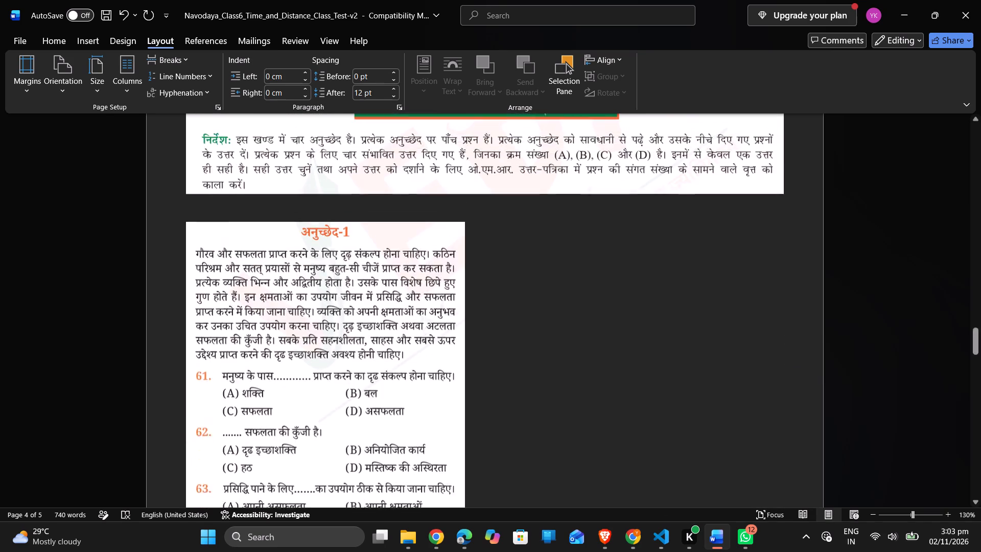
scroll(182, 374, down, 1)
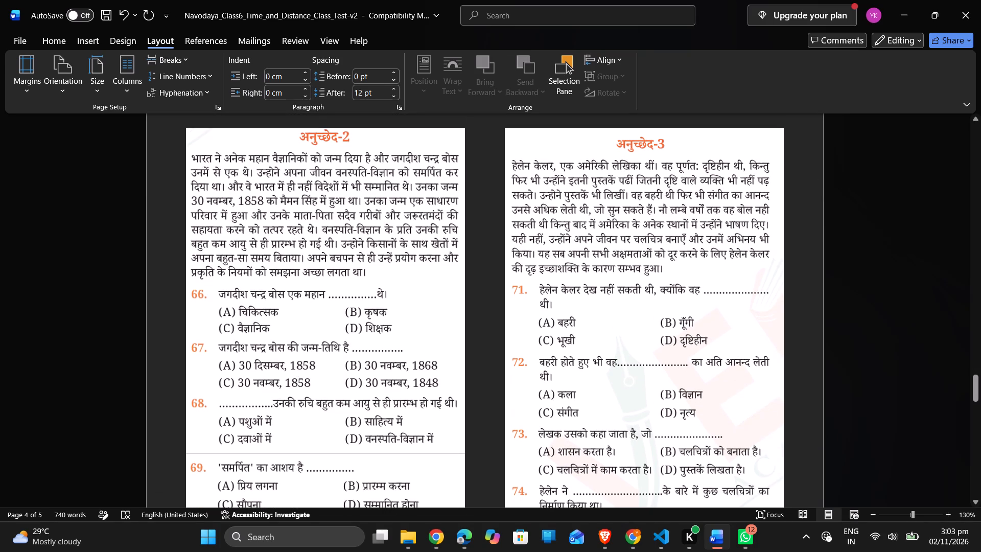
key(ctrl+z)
Examine the page layout from the last गणित questions through the खण्ड-3: भाषा परीक्षण heading to the अनुच्छेद-1 and अनुच्छेद-2 passages.
scroll(319, 315, up, 2)
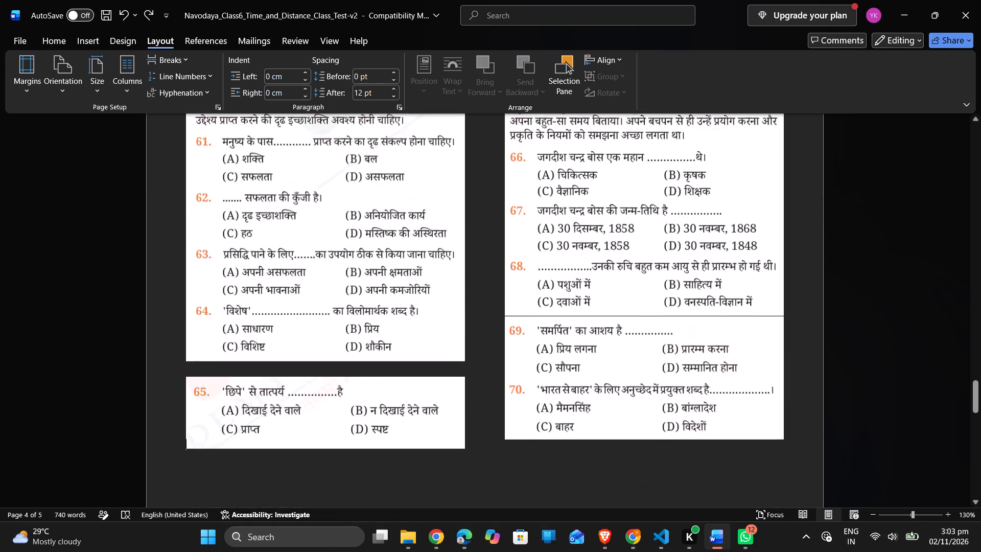
scroll(319, 315, up, 4)
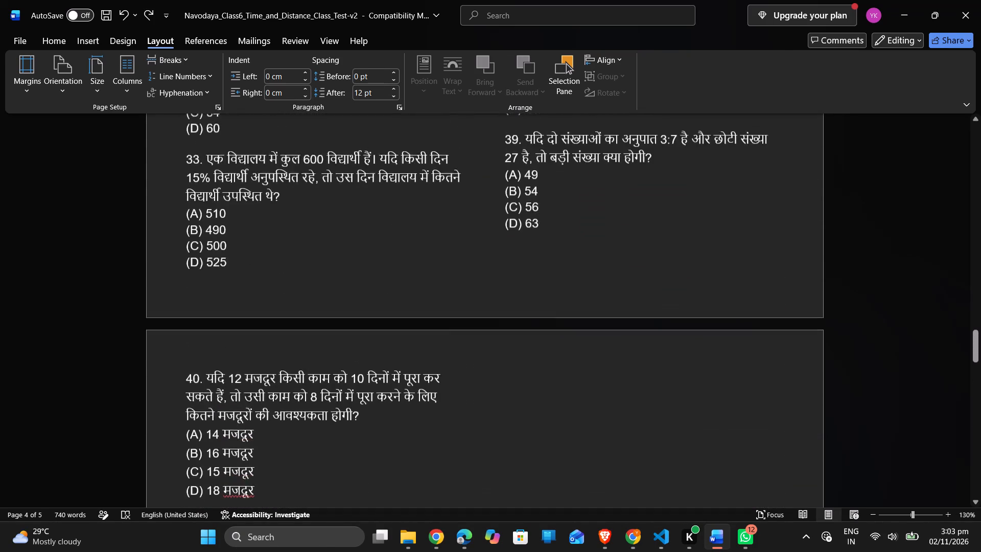
scroll(319, 315, up, 2)
scroll(319, 315, down, 3)
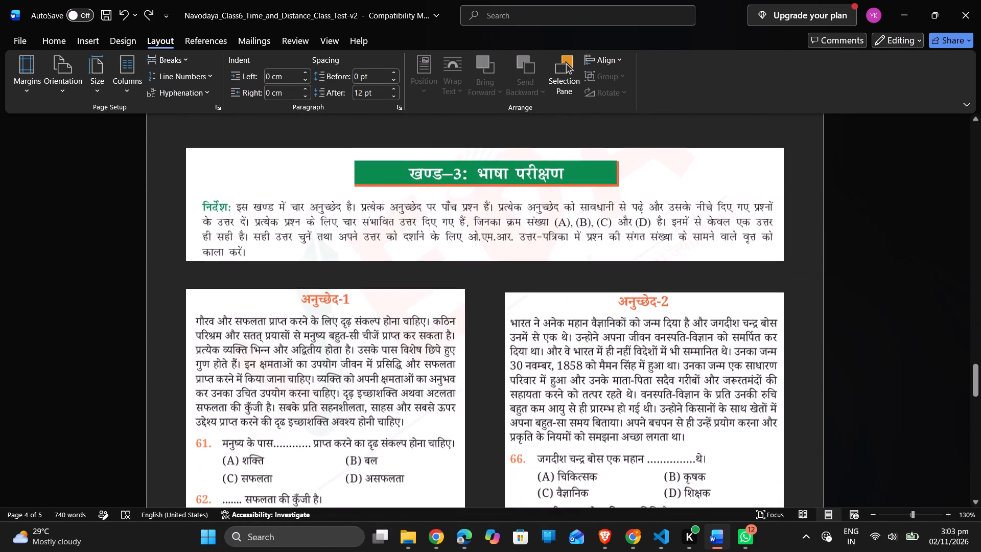
scroll(319, 315, up, 1)
scroll(319, 315, down, 1)
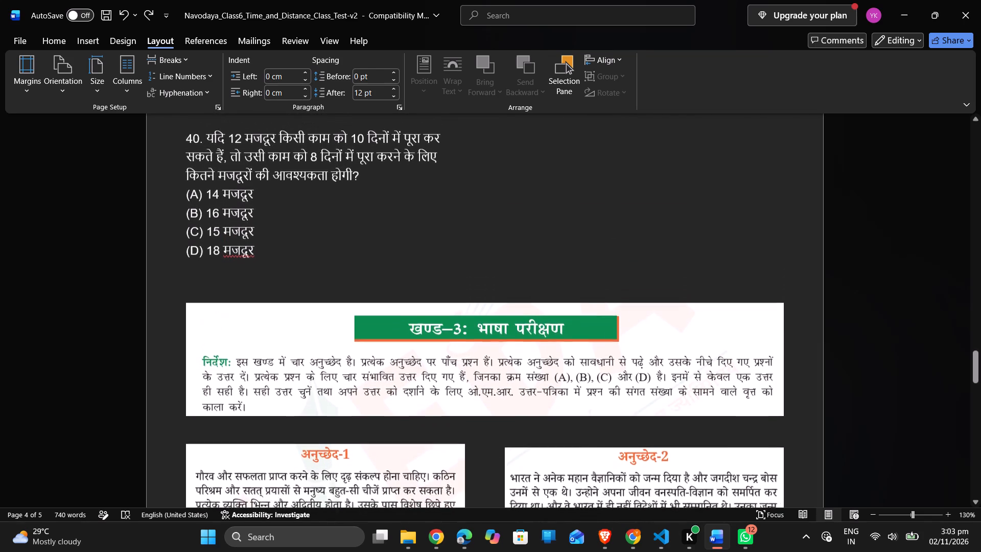
scroll(319, 315, down, 1)
scroll(319, 315, up, 1)
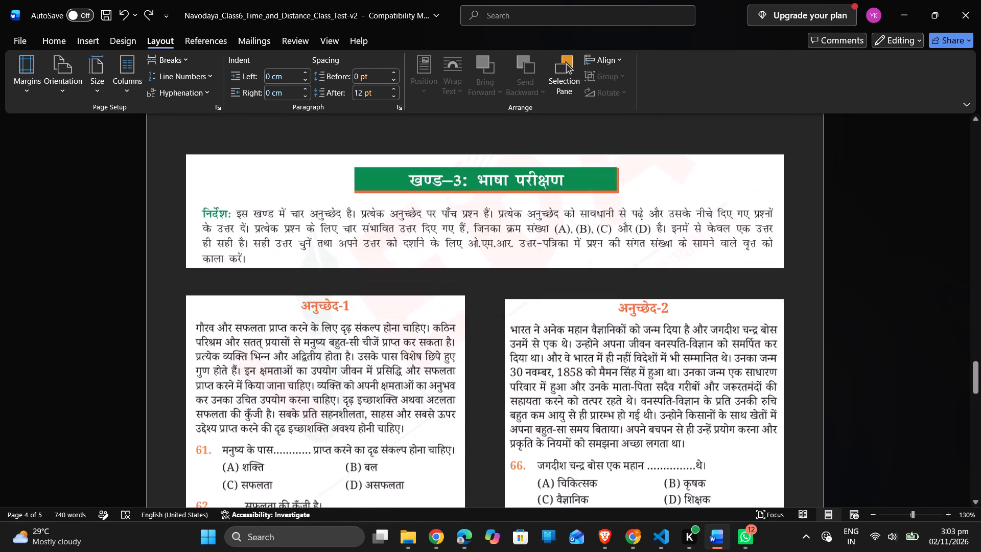